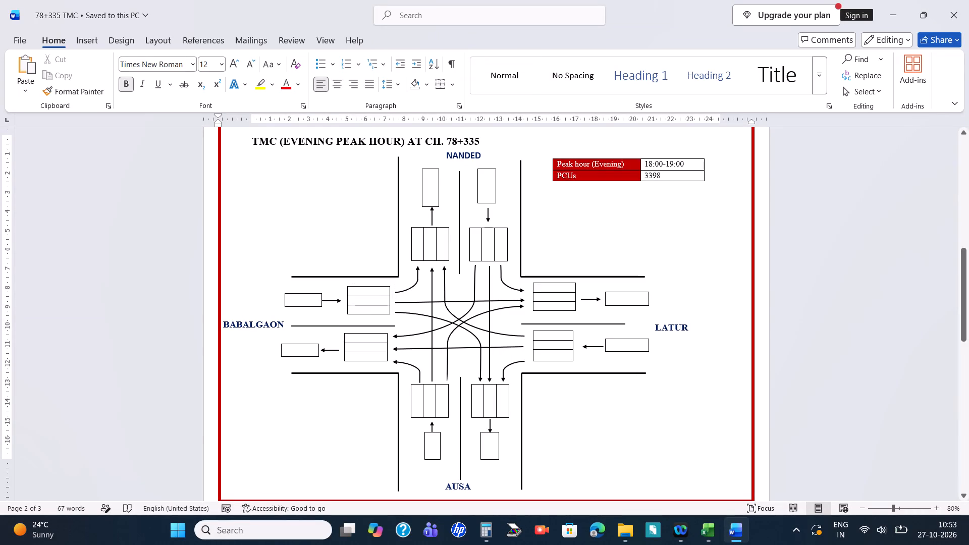
Enter 671 for the Ausa-to-Nanded through movement in the middle cells of Ausa's entry table and Nanded's exit table.
{"action": "left_click", "coordinate": [428, 185]}
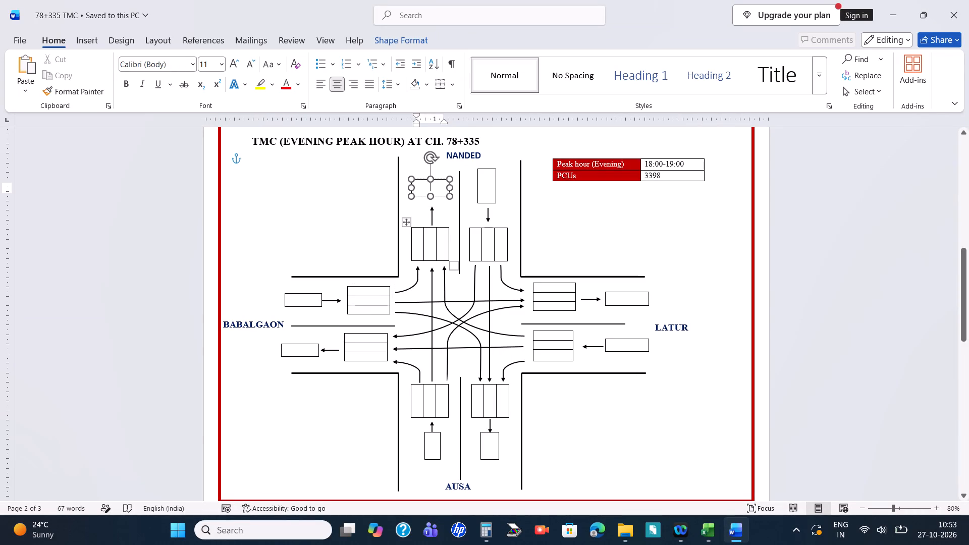
{"action": "left_click", "coordinate": [421, 242]}
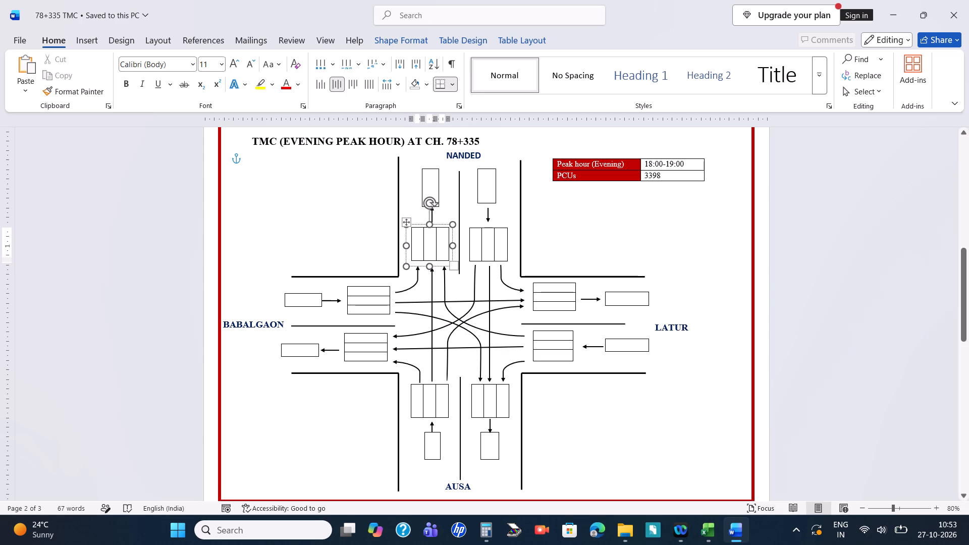
{"action": "left_click", "coordinate": [435, 401]}
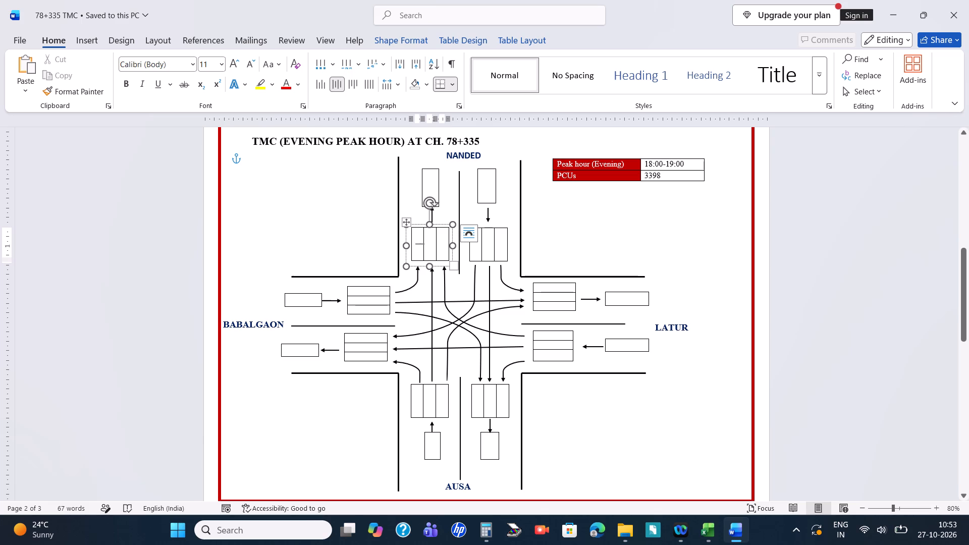
{"action": "left_click", "coordinate": [430, 401]}
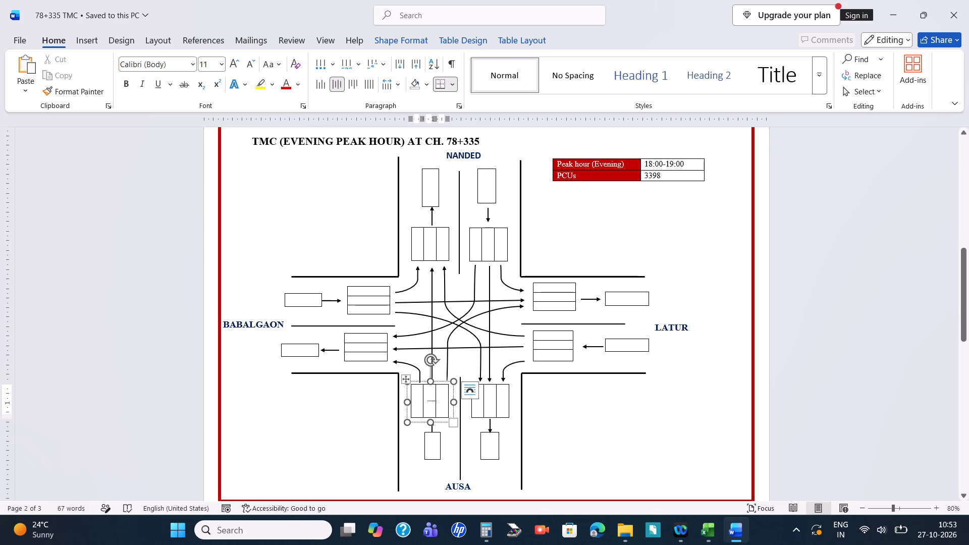
{"action": "type", "text": "671"}
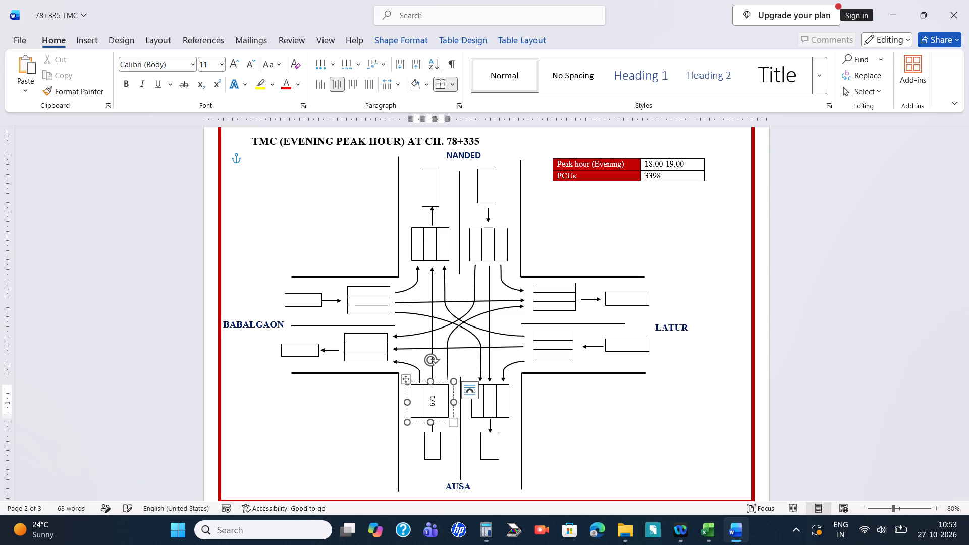
{"action": "left_click", "coordinate": [431, 237]}
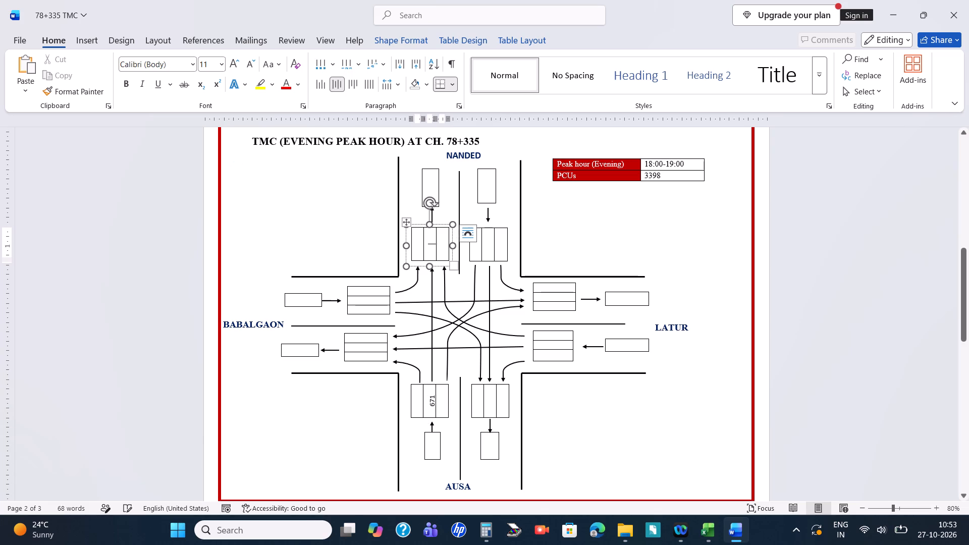
{"action": "type", "text": "671"}
Enter the Ausa turning volumes in their origin and destination cells: 17 towards Latur and 202 towards Babalgaon.
{"action": "left_click", "coordinate": [546, 304]}
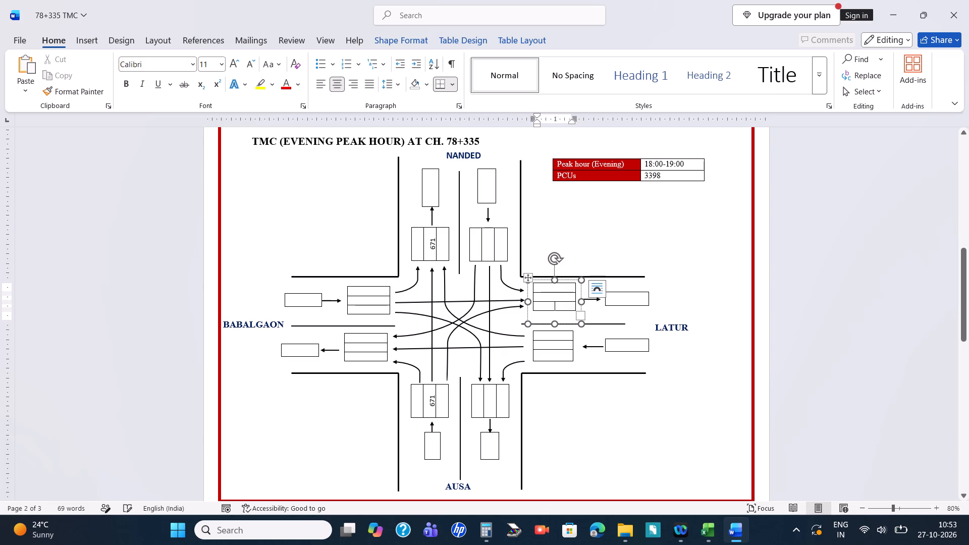
{"action": "type", "text": "17"}
{"action": "left_click", "coordinate": [446, 390]}
{"action": "type", "text": "17"}
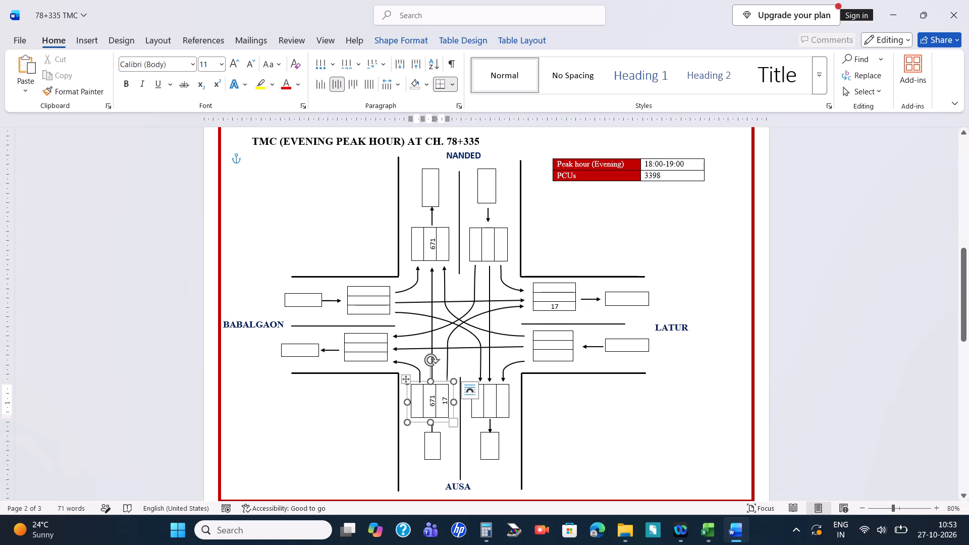
{"action": "left_click", "coordinate": [417, 393]}
{"action": "type", "text": "202"}
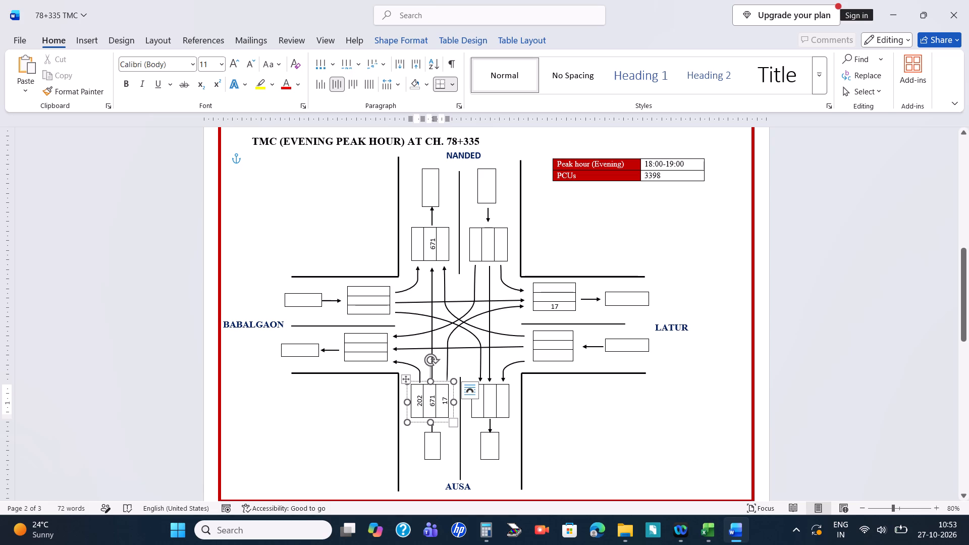
{"action": "left_click", "coordinate": [384, 358]}
{"action": "type", "text": "202"}
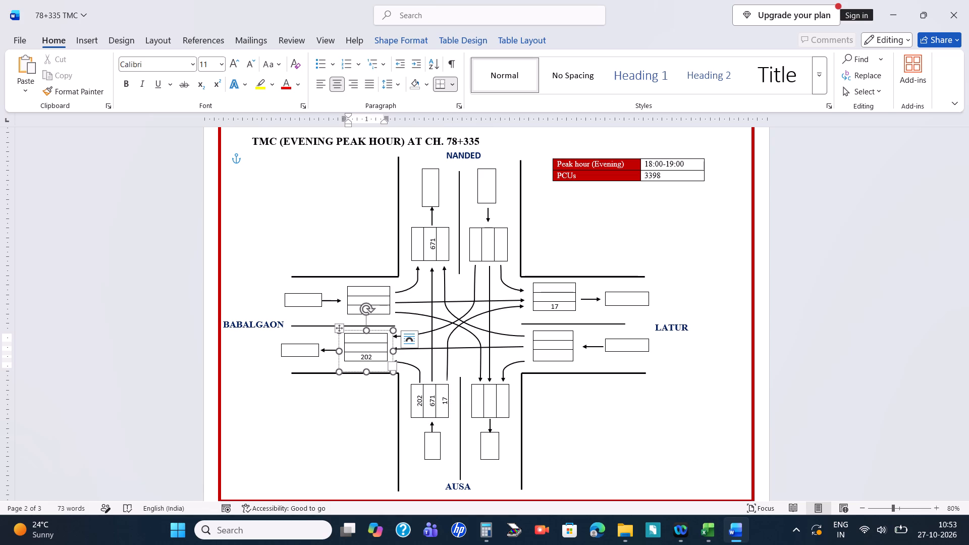
Enter the Latur volumes in their origin and destination cells: 434 towards Babalgaon and 55 towards Ausa.
{"action": "left_click", "coordinate": [545, 346]}
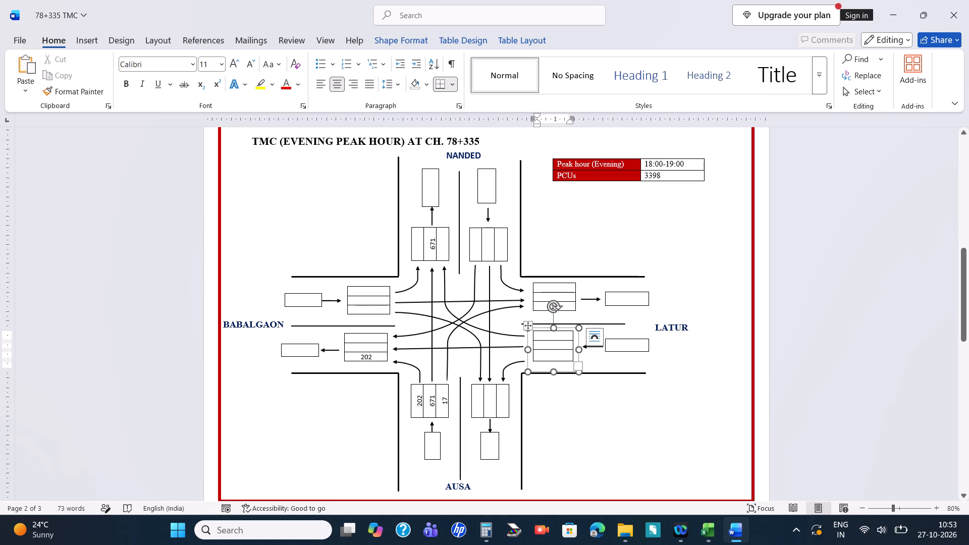
{"action": "type", "text": "434"}
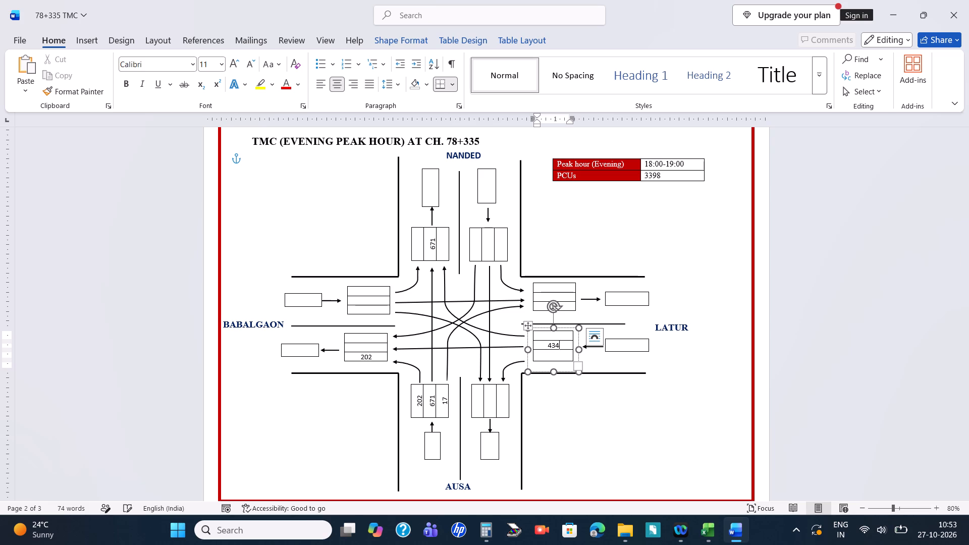
{"action": "left_click", "coordinate": [365, 351]}
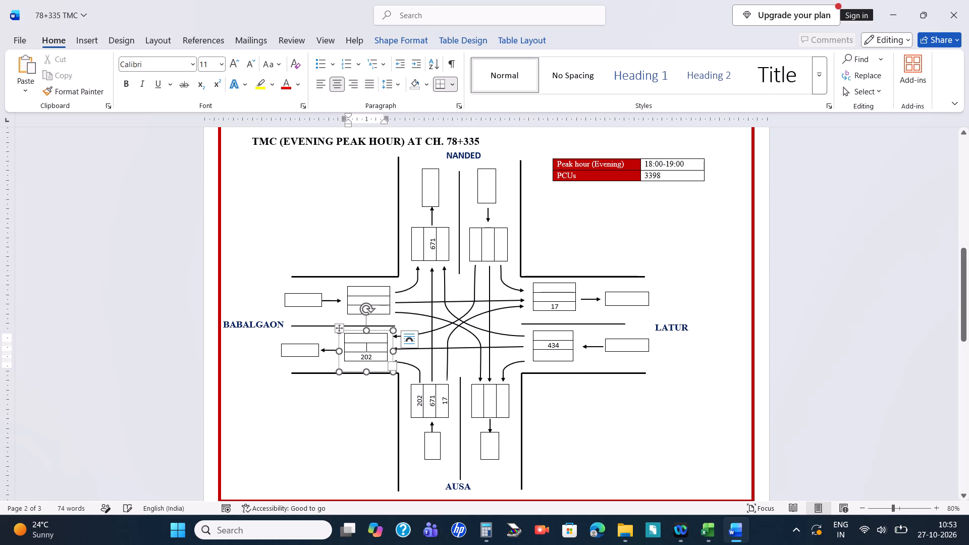
{"action": "type", "text": "434"}
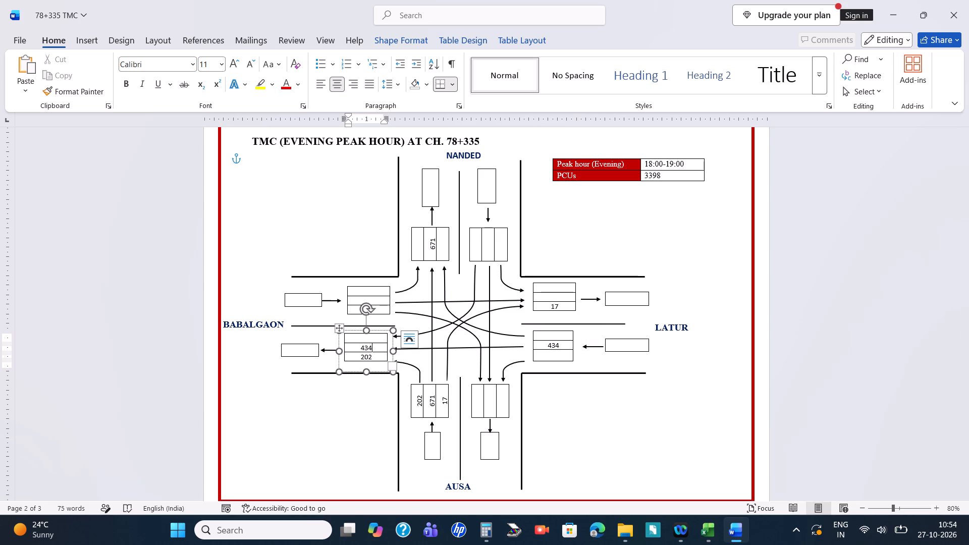
{"action": "left_click", "coordinate": [547, 356]}
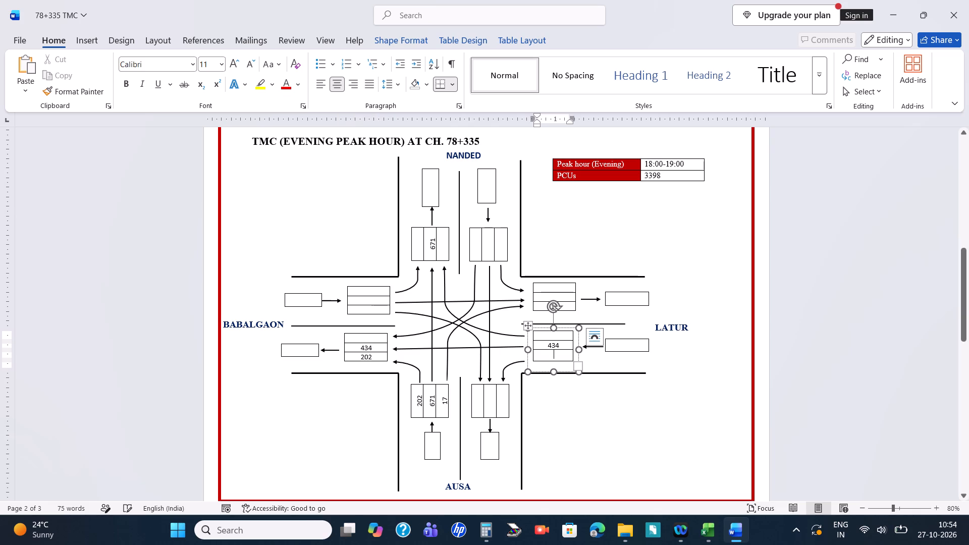
{"action": "type", "text": "55"}
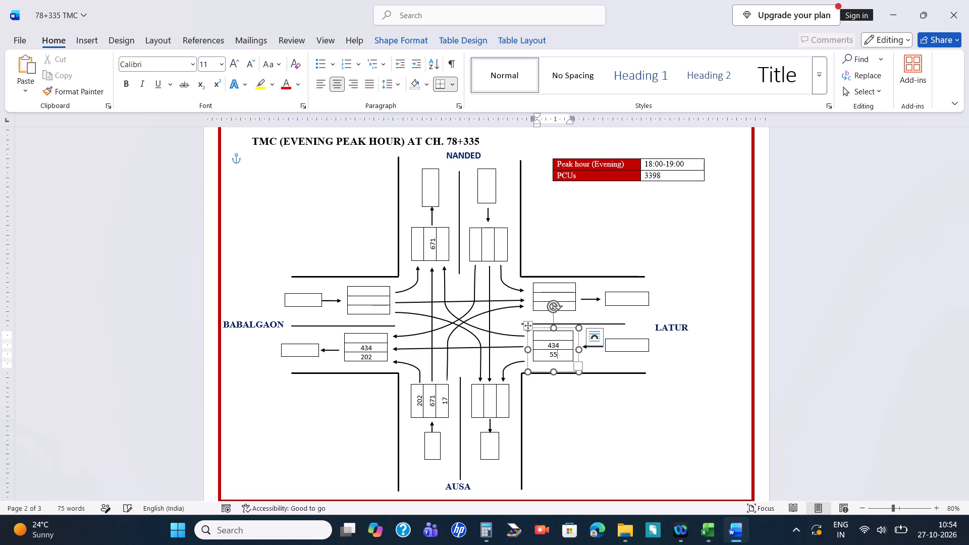
{"action": "left_click", "coordinate": [506, 397]}
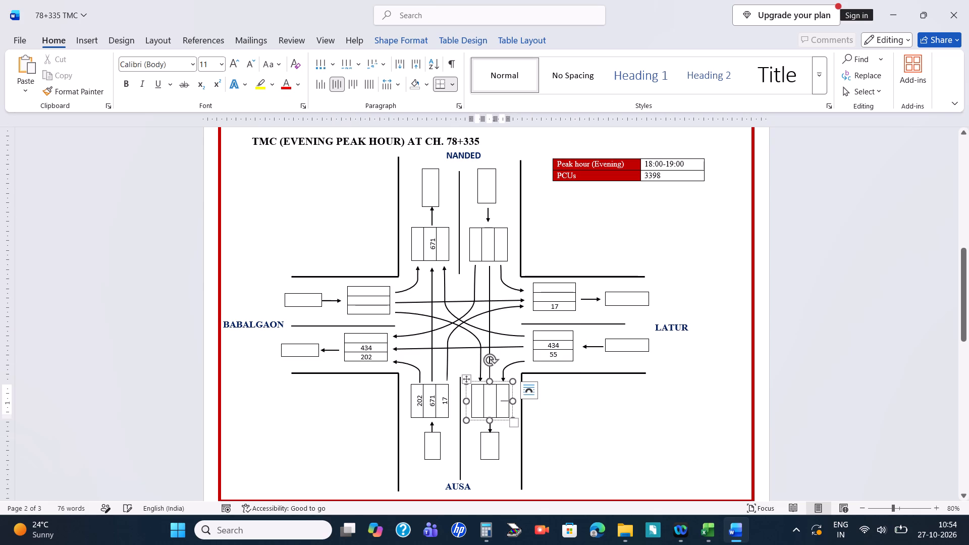
{"action": "type", "text": "55"}
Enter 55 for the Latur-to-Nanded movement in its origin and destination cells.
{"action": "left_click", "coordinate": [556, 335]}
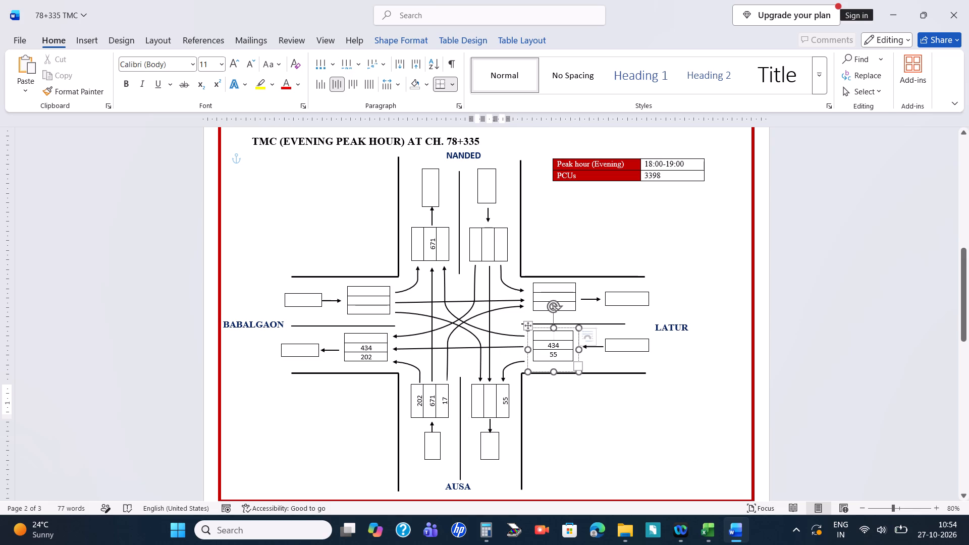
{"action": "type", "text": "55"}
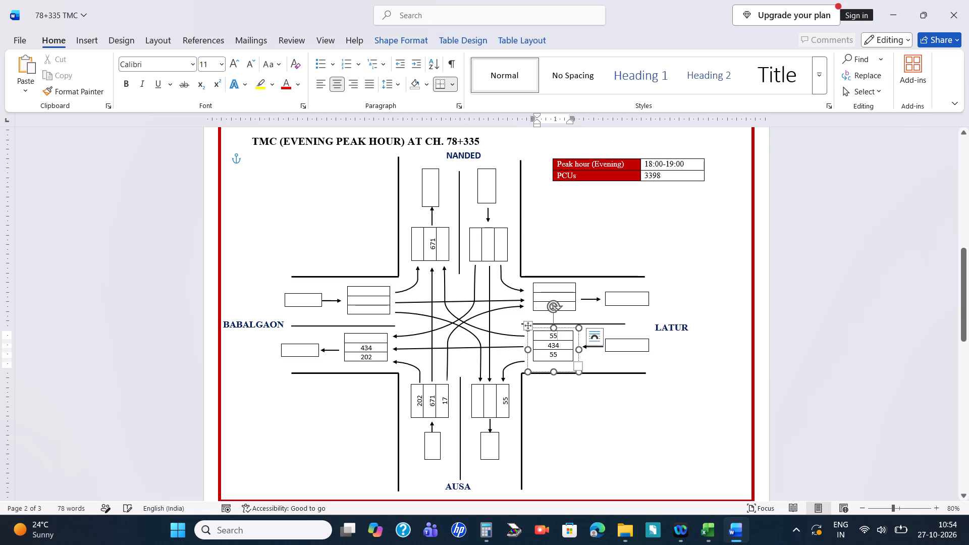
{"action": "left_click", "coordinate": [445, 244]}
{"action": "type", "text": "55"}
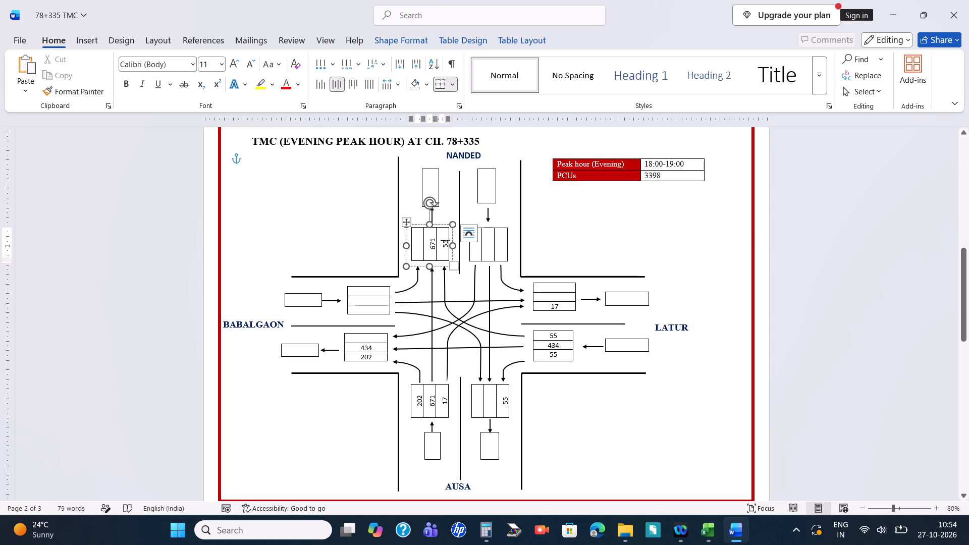
Change the Latur-to-Nanded movement to 60 in both its Latur origin cell and its Nanded destination cell.
{"action": "left_click", "coordinate": [560, 337]}
{"action": "key", "text": "BackSpace"}
{"action": "key", "text": "BackSpace"}
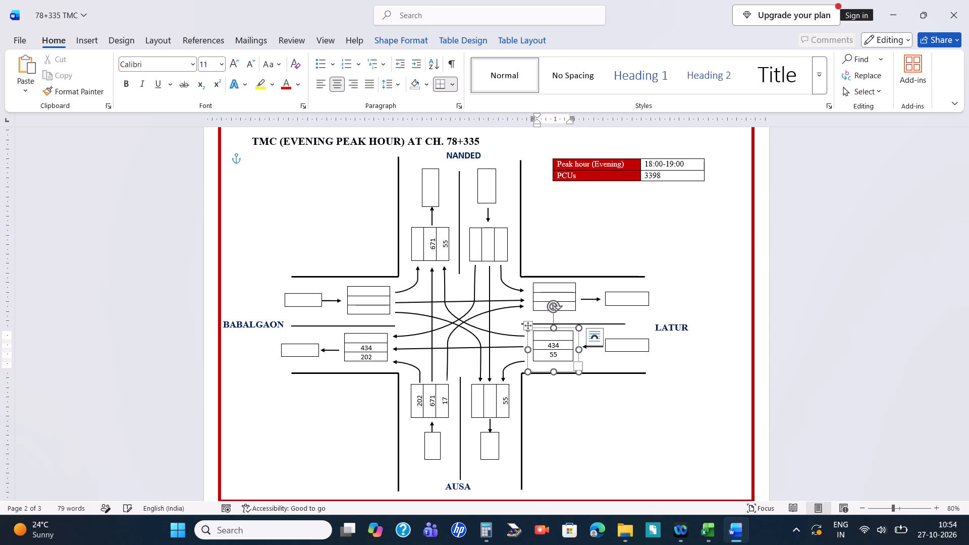
{"action": "type", "text": "60"}
{"action": "left_click", "coordinate": [445, 240]}
{"action": "key", "text": "BackSpace"}
{"action": "key", "text": "BackSpace"}
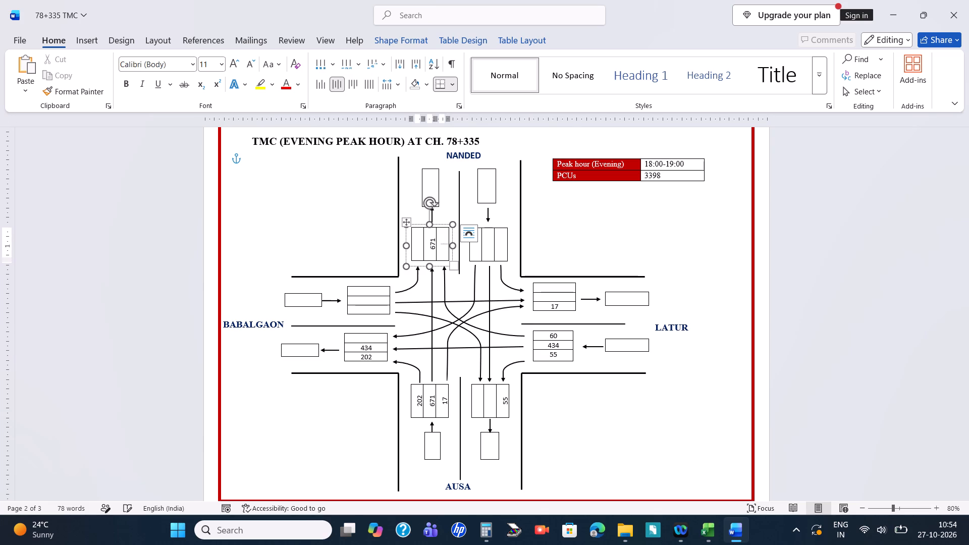
{"action": "type", "text": "60"}
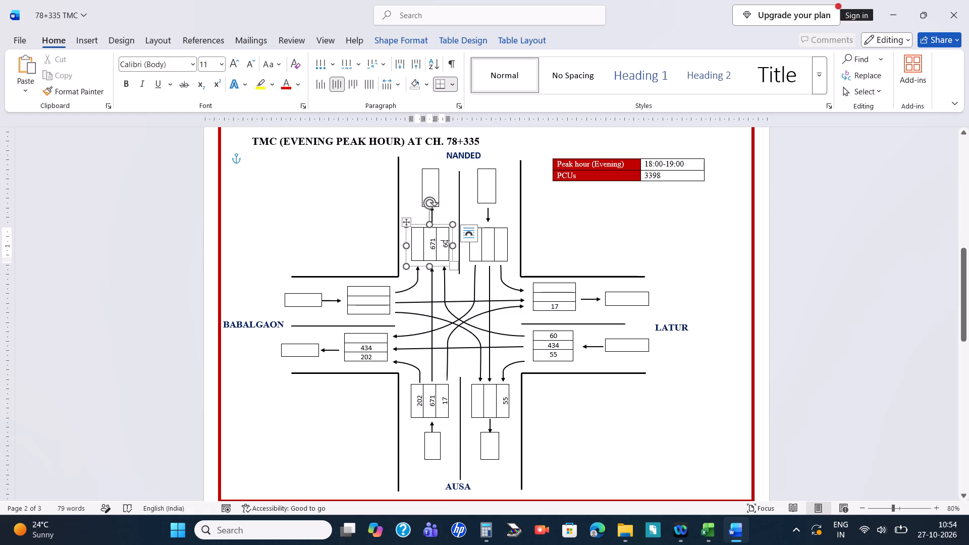
Enter the Nanded volumes in their origin and destination cells: 566 towards Ausa and 95 towards Latur.
{"action": "left_click", "coordinate": [488, 242]}
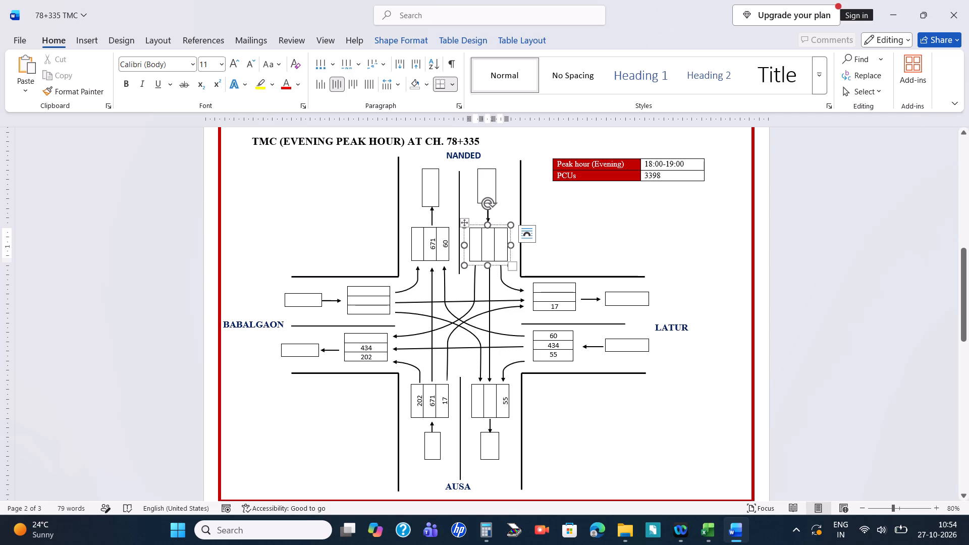
{"action": "type", "text": "566"}
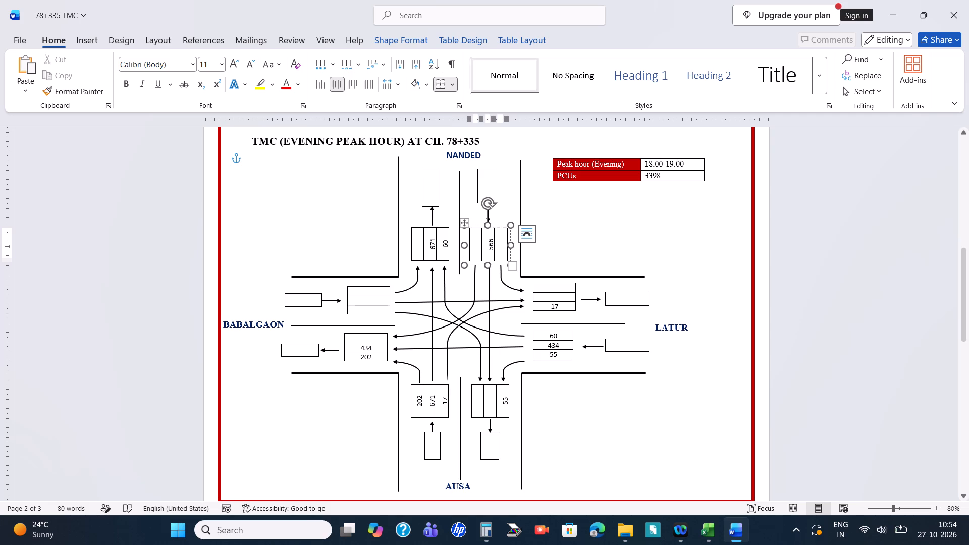
{"action": "left_click", "coordinate": [493, 397]}
{"action": "type", "text": "566"}
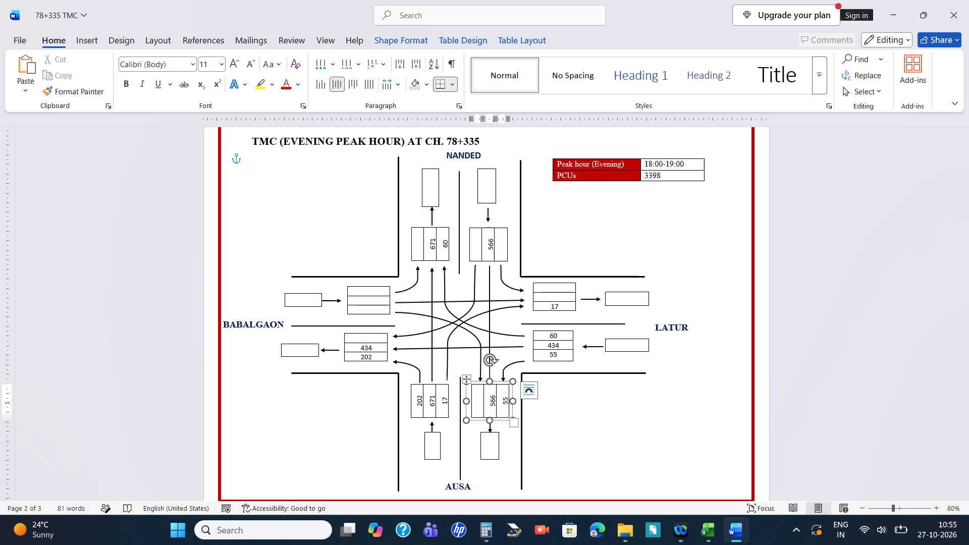
{"action": "left_click", "coordinate": [548, 288]}
{"action": "left_click", "coordinate": [548, 288]}
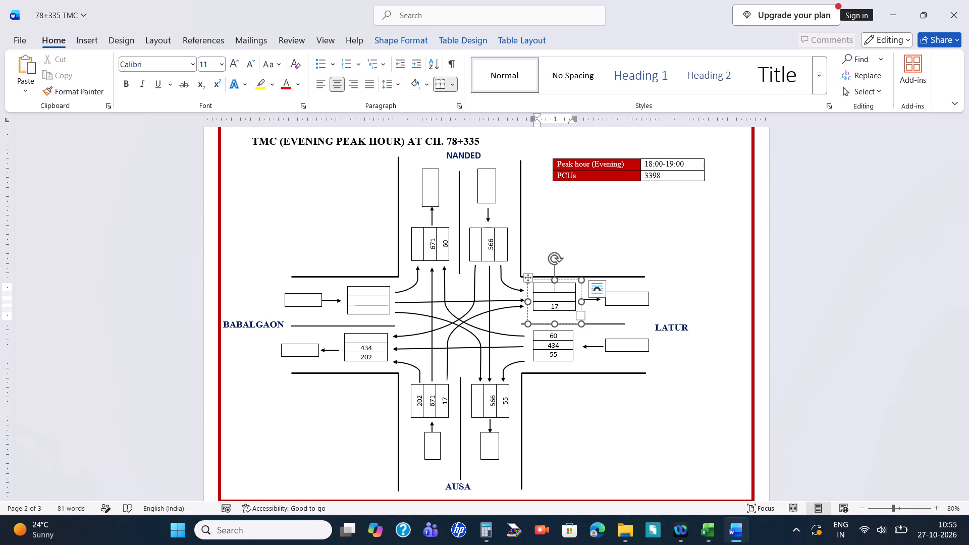
{"action": "type", "text": "95"}
{"action": "left_click", "coordinate": [500, 243]}
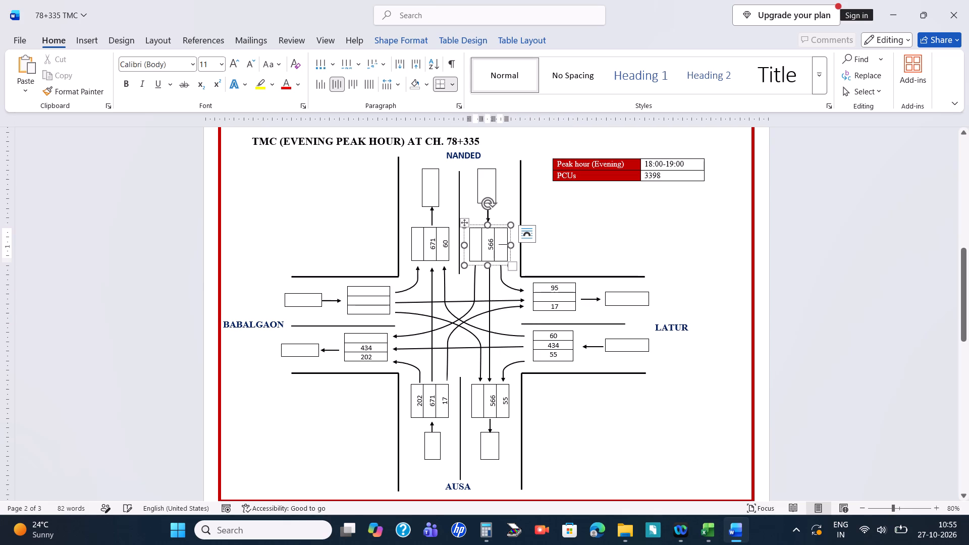
{"action": "type", "text": "95"}
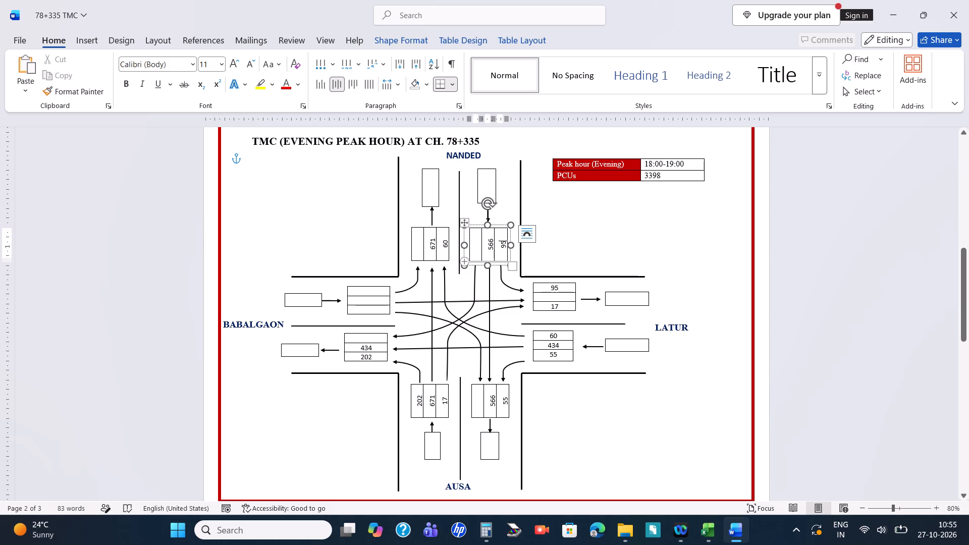
Enter 356 for the Nanded-to-Babalgaon movement in both its Nanded origin cell and its Babalgaon destination cell.
{"action": "left_click", "coordinate": [479, 242]}
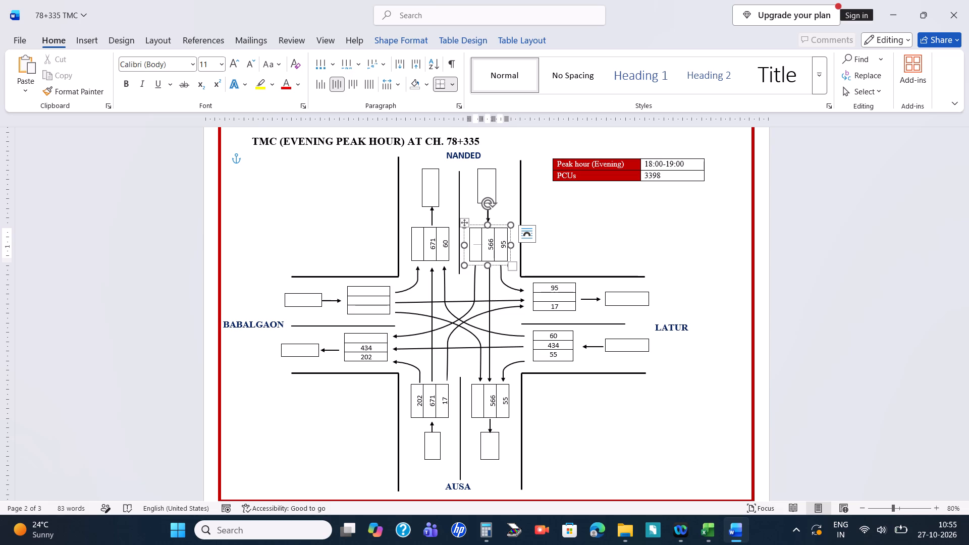
{"action": "type", "text": "356"}
{"action": "left_click", "coordinate": [371, 337]}
{"action": "type", "text": "356"}
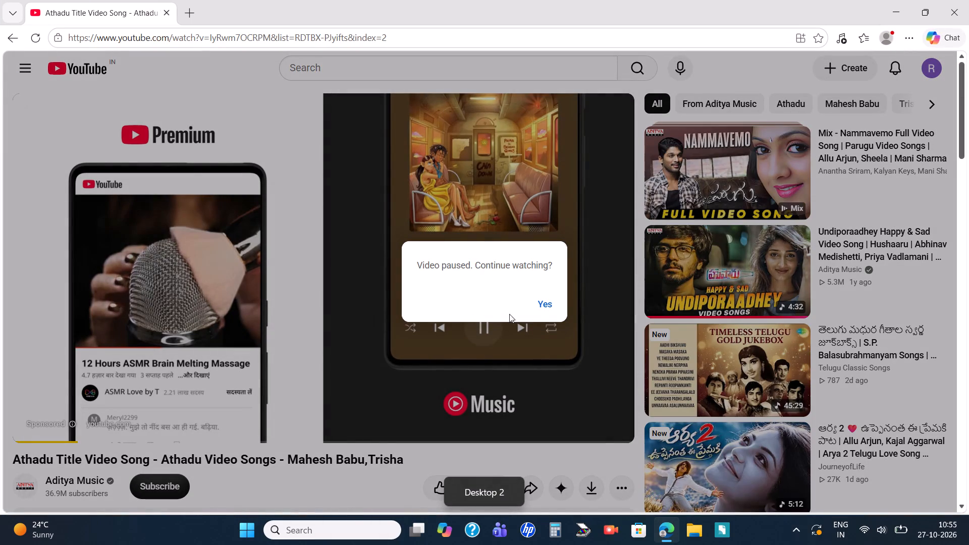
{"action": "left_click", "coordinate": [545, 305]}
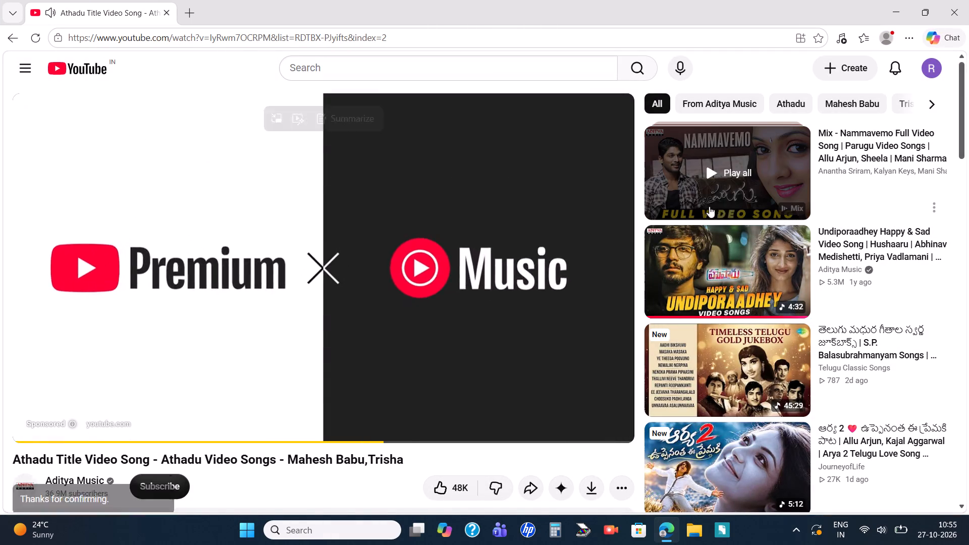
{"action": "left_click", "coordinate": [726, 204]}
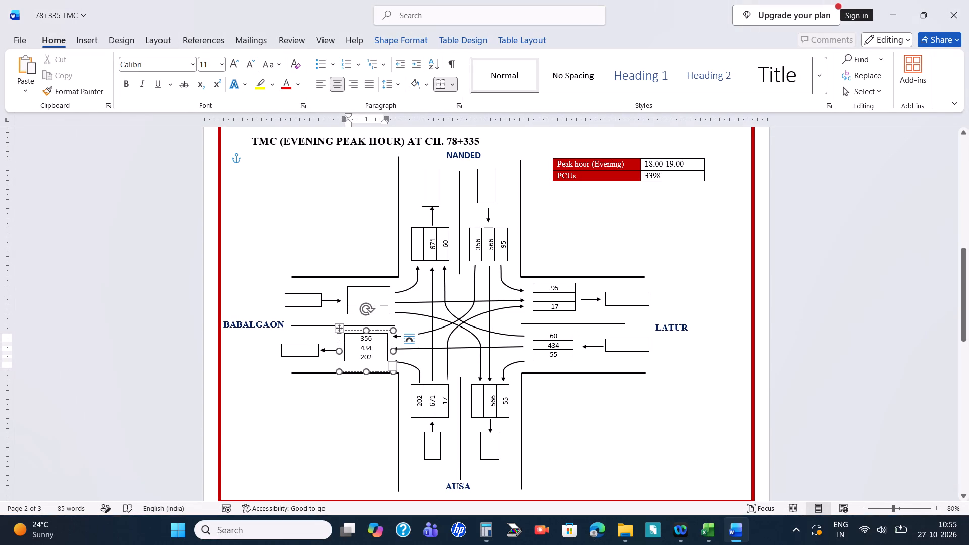
Enter the Babalgaon volumes in their origin and destination cells: 364 towards Nanded, 544 towards Latur and 164 towards Ausa.
{"action": "left_click", "coordinate": [365, 290]}
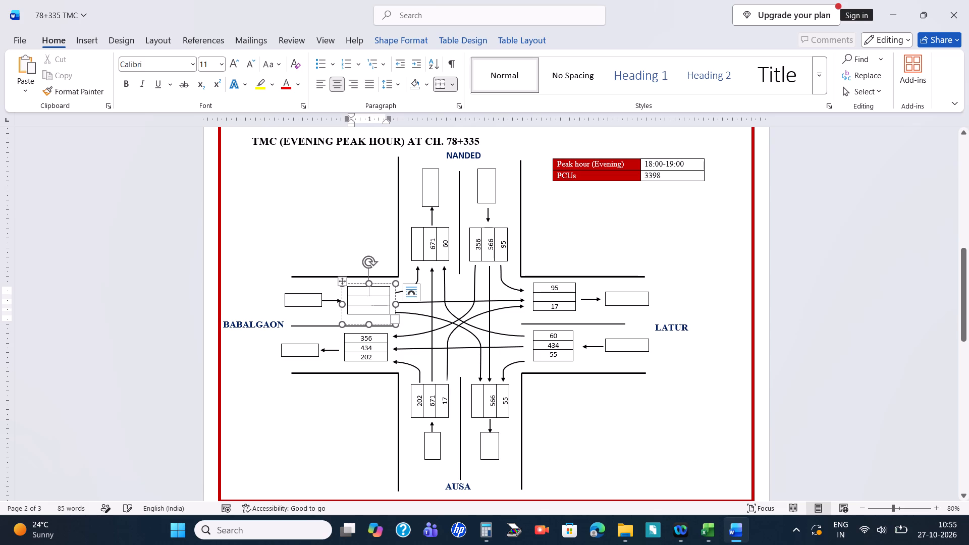
{"action": "type", "text": "364"}
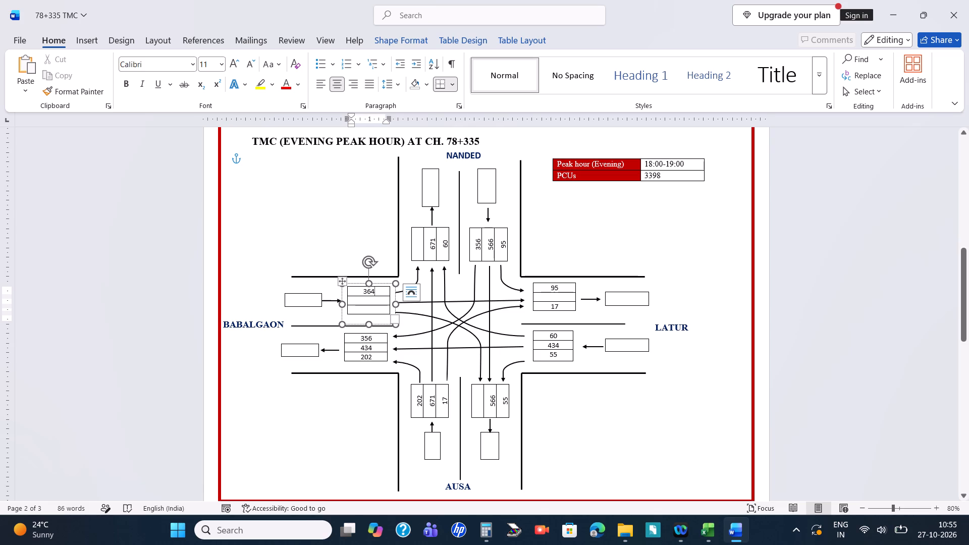
{"action": "left_click", "coordinate": [419, 249]}
{"action": "type", "text": "364"}
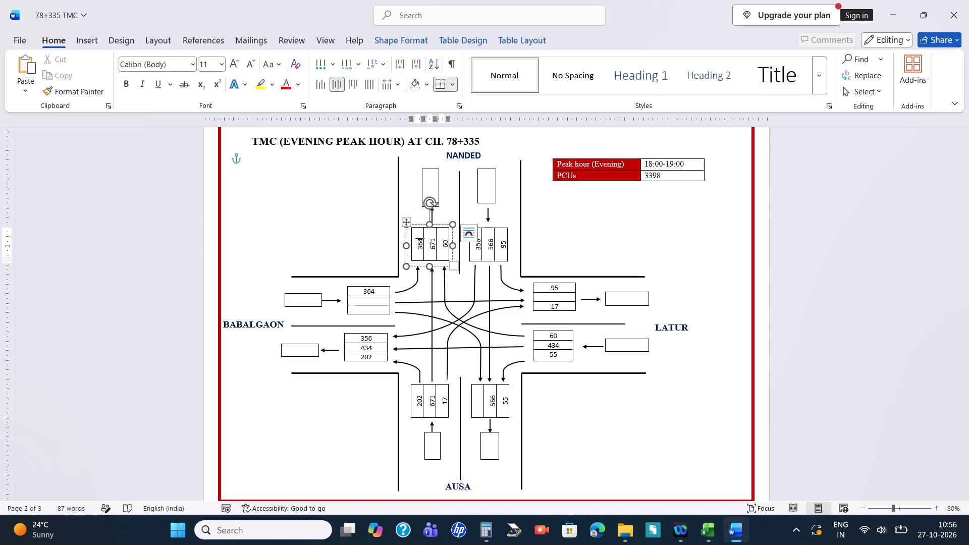
{"action": "left_click", "coordinate": [381, 303]}
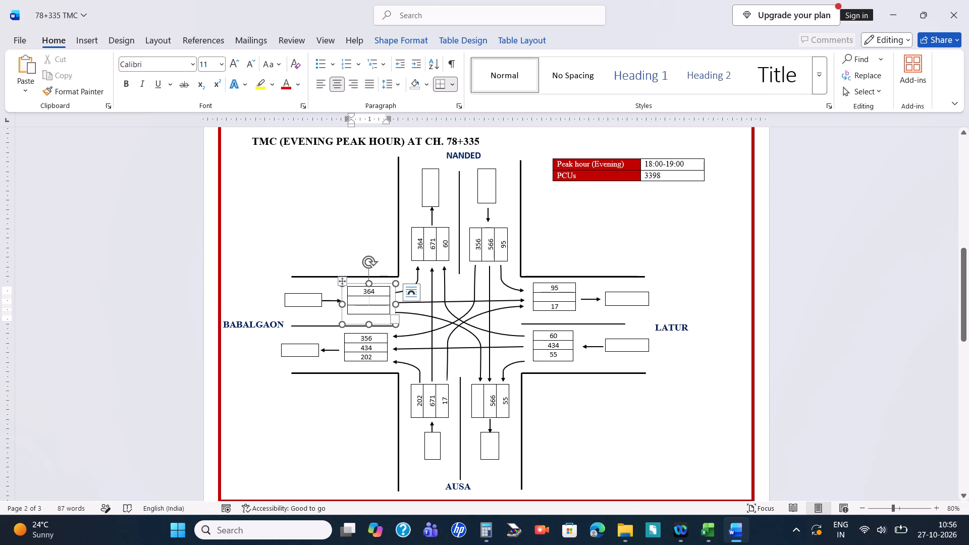
{"action": "type", "text": "544"}
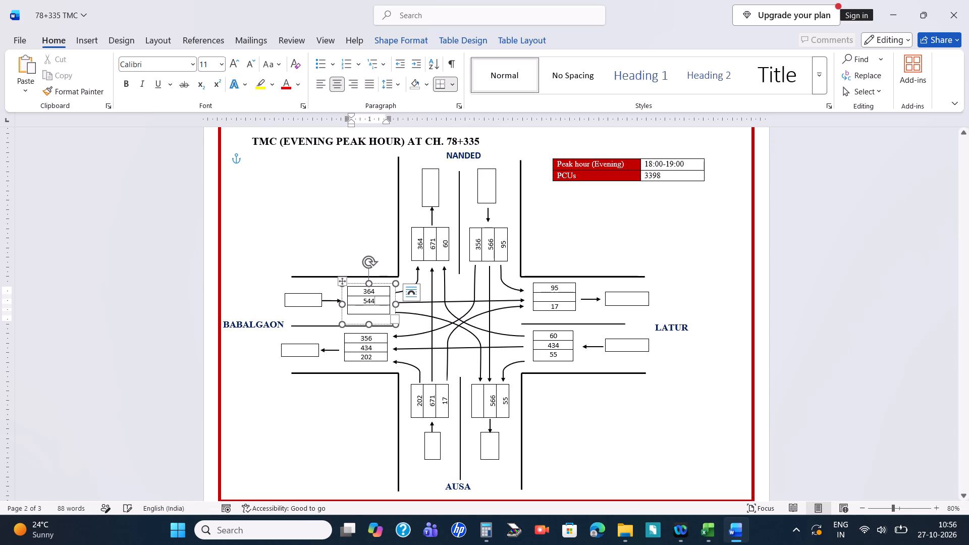
{"action": "left_click", "coordinate": [553, 294]}
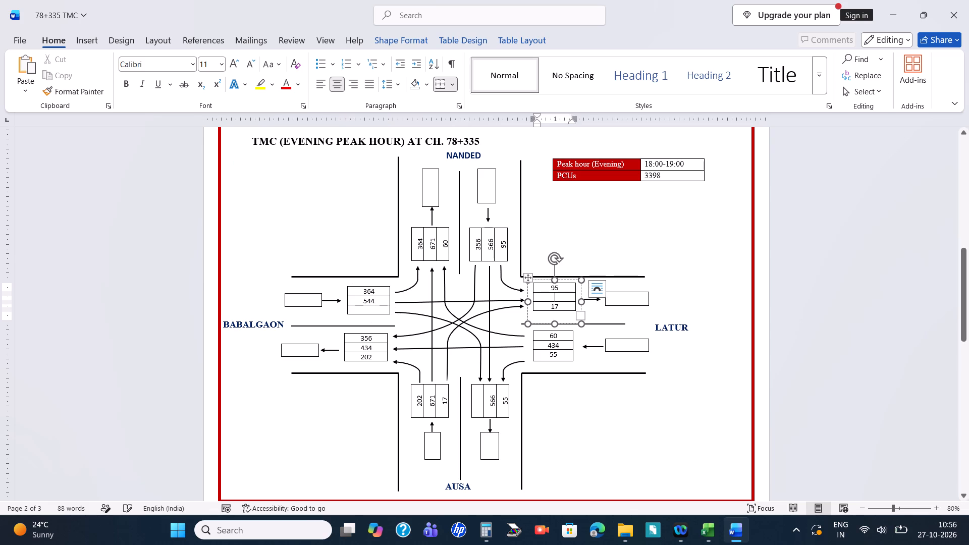
{"action": "type", "text": "544"}
{"action": "left_click", "coordinate": [379, 311]}
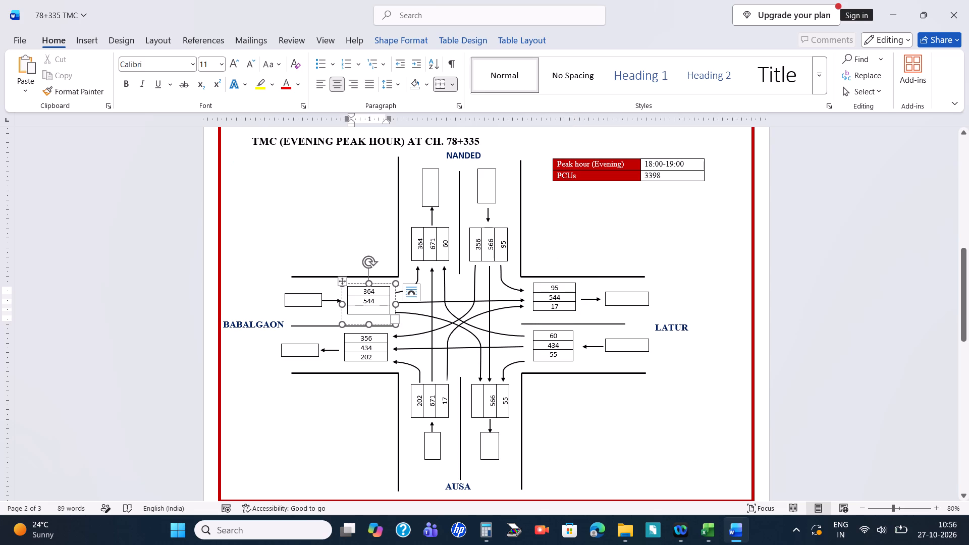
{"action": "type", "text": "164"}
{"action": "left_click", "coordinate": [477, 403]}
{"action": "key", "text": "1"}
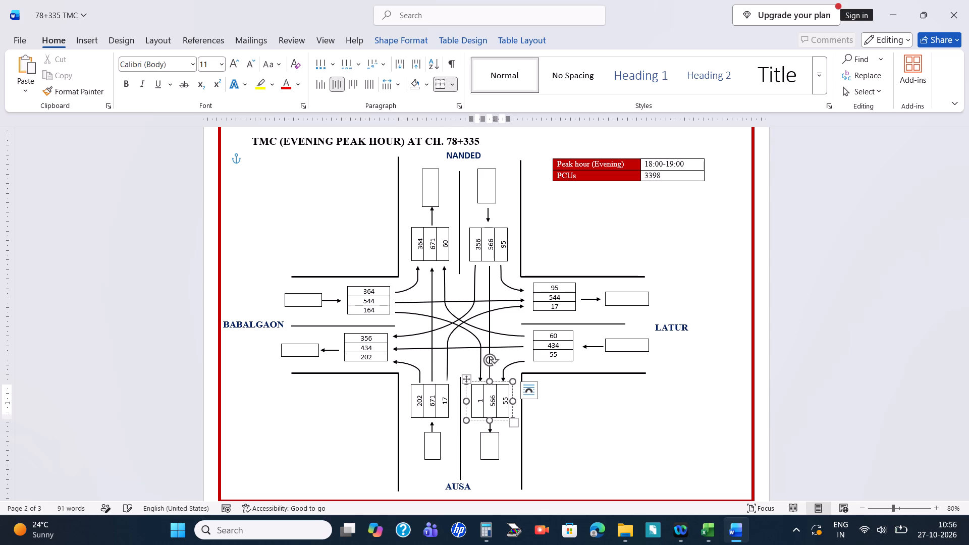
{"action": "type", "text": "64"}
Save the 78+335 TMC document under its existing name.
{"action": "key", "text": "ctrl+s"}
{"action": "left_click", "coordinate": [16, 42]}
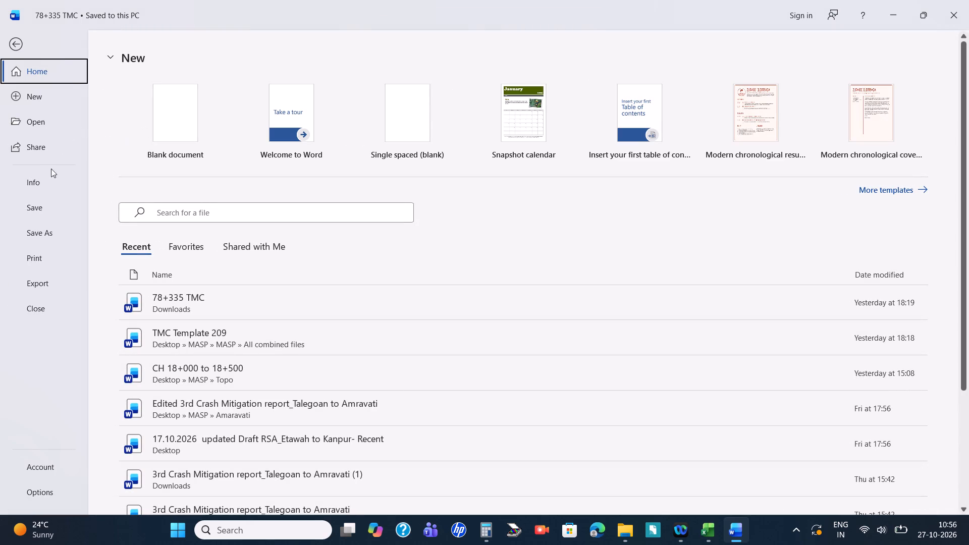
{"action": "left_click", "coordinate": [39, 233]}
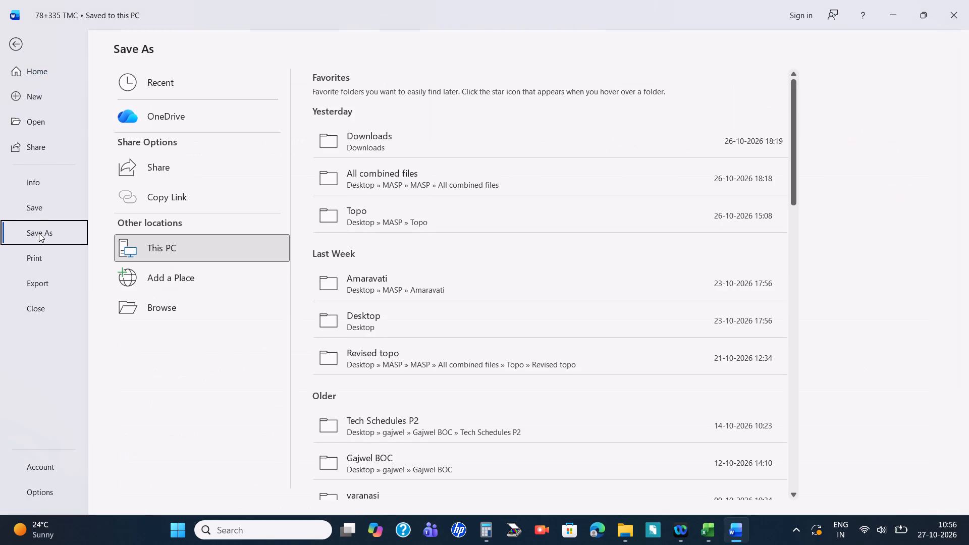
{"action": "left_click", "coordinate": [38, 207]}
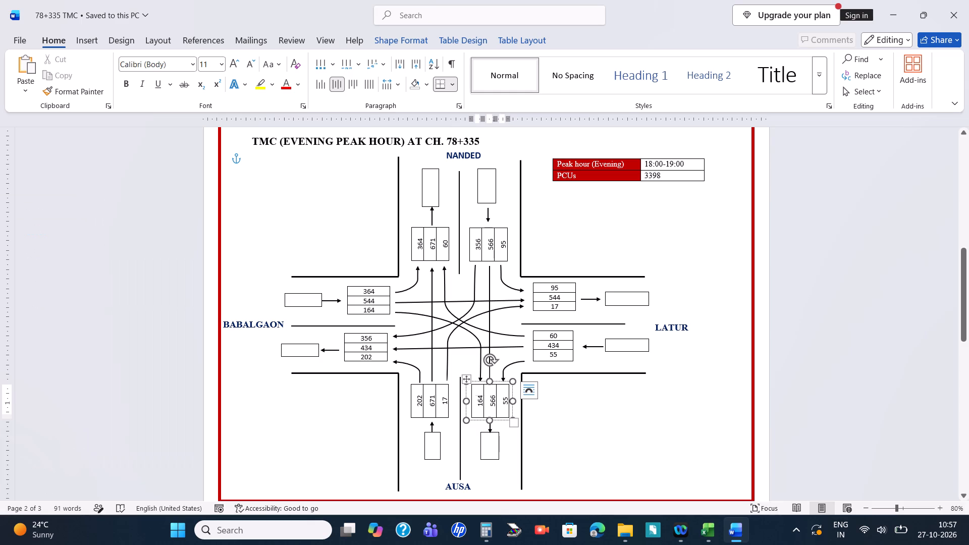
{"action": "left_click", "coordinate": [38, 207]}
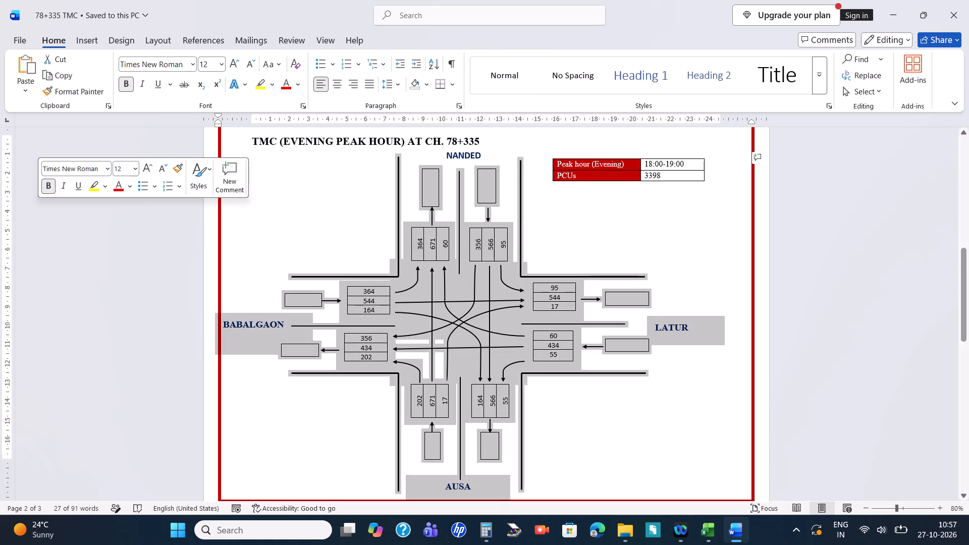
{"action": "left_click", "coordinate": [326, 204]}
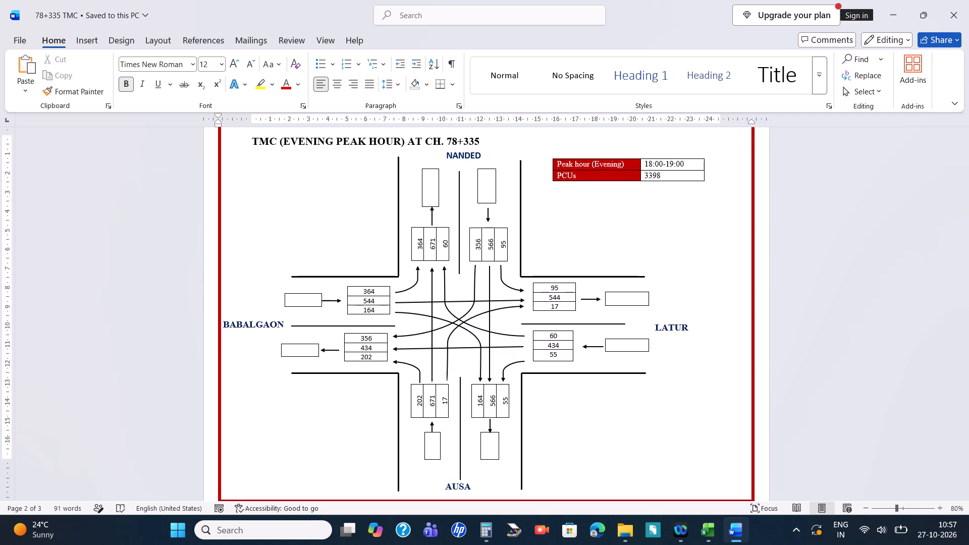
Create a new blank Word document.
{"action": "left_click", "coordinate": [185, 531]}
{"action": "left_click", "coordinate": [280, 423]}
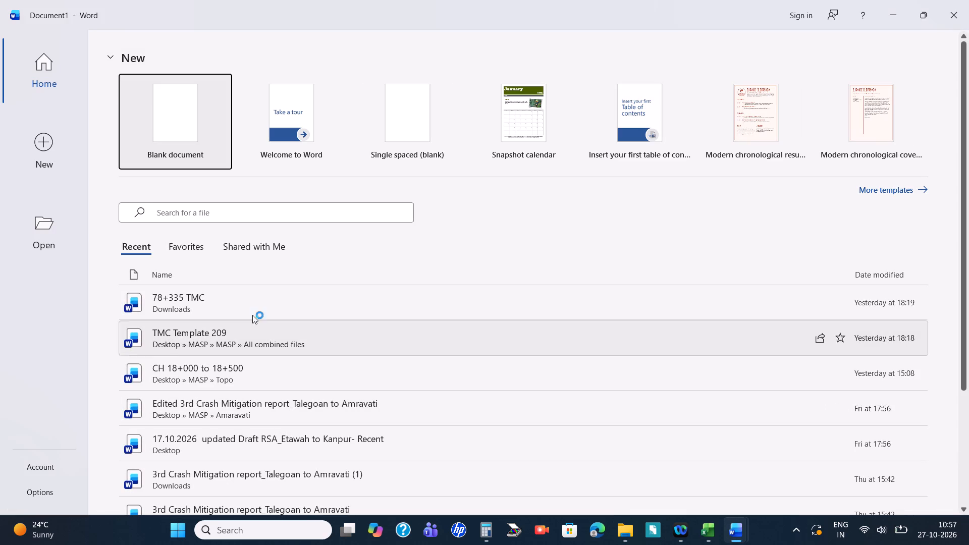
{"action": "left_click", "coordinate": [177, 130]}
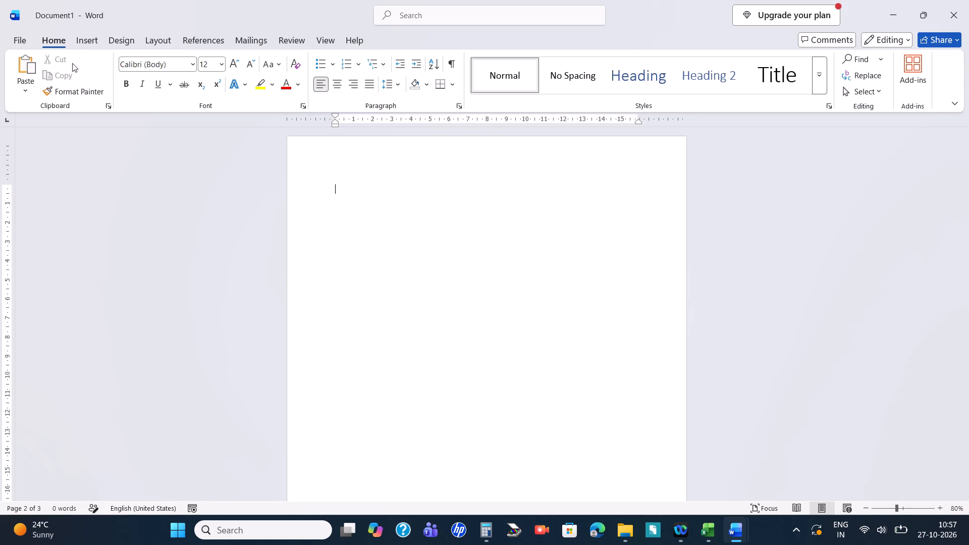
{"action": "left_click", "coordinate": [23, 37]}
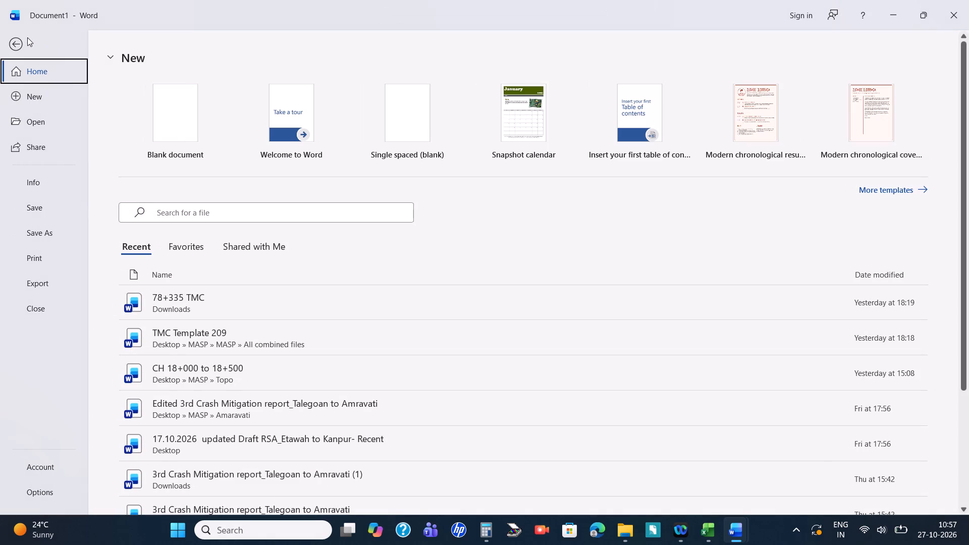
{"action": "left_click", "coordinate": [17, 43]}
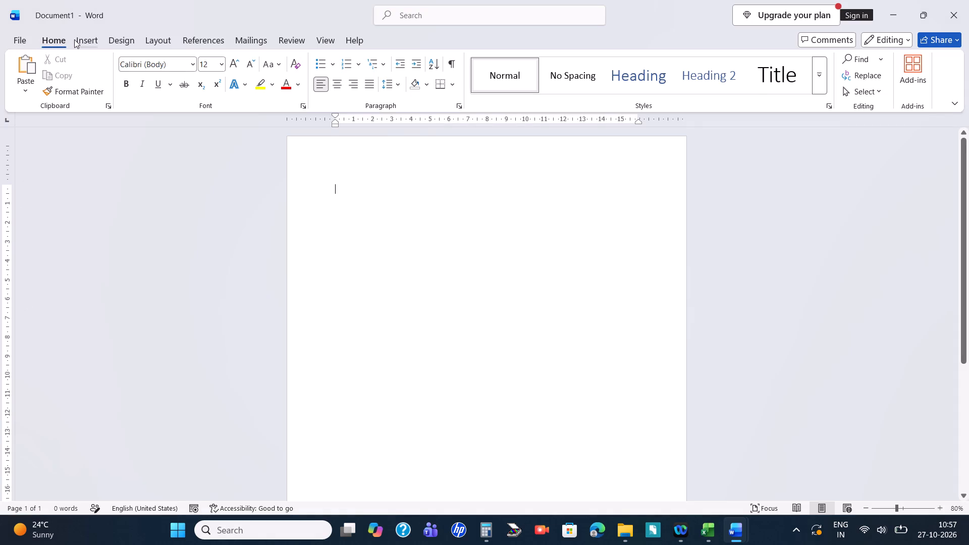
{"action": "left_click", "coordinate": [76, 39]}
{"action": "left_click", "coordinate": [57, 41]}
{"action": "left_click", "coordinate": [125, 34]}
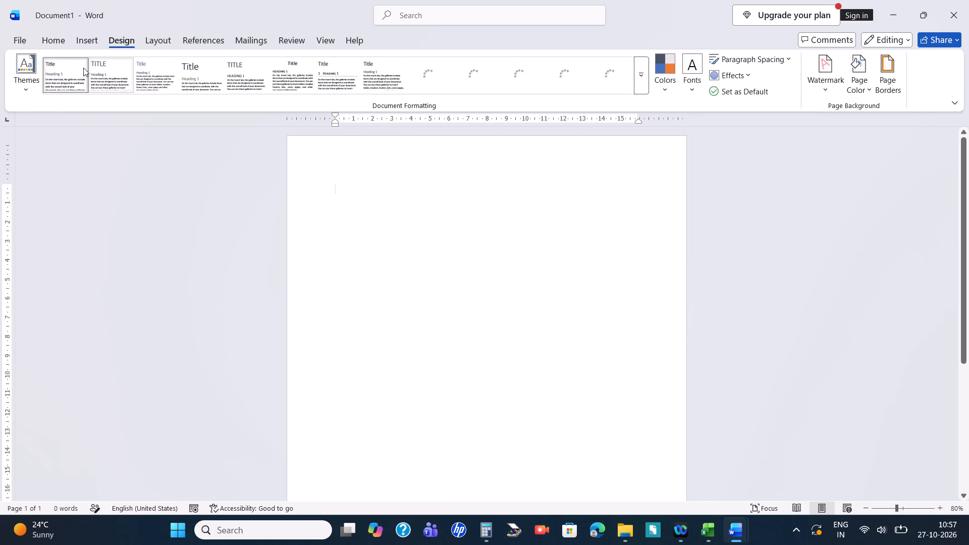
Set the new document's page orientation to Landscape.
{"action": "left_click", "coordinate": [155, 49]}
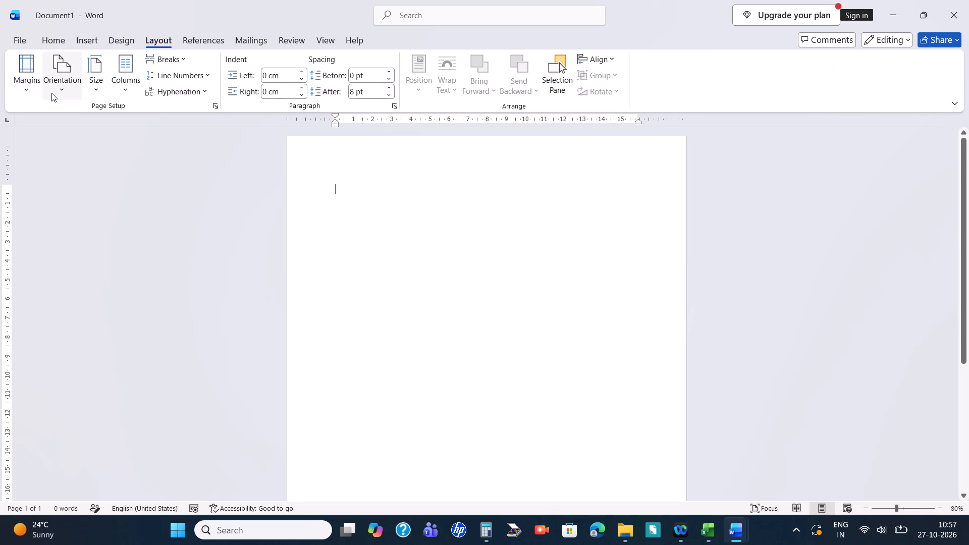
{"action": "left_click", "coordinate": [55, 92]}
{"action": "left_click", "coordinate": [81, 143]}
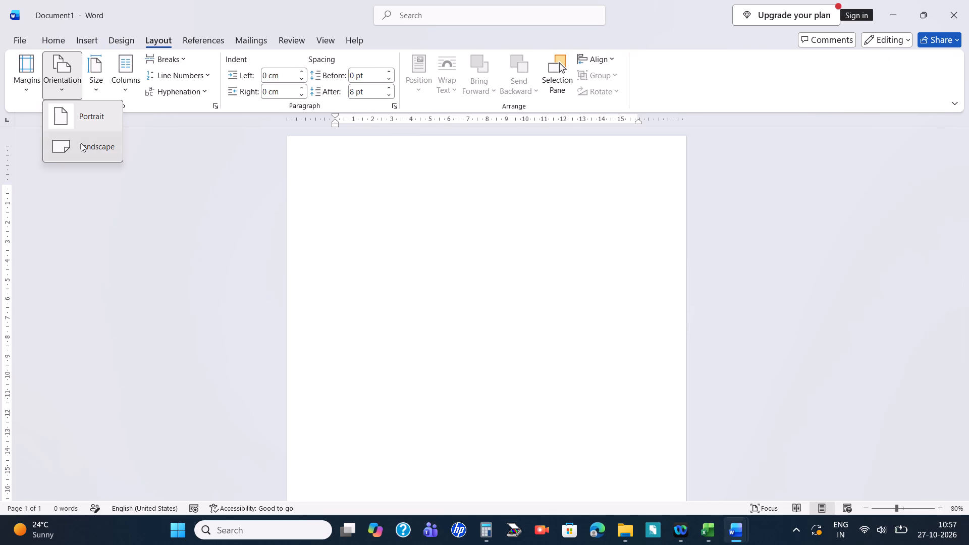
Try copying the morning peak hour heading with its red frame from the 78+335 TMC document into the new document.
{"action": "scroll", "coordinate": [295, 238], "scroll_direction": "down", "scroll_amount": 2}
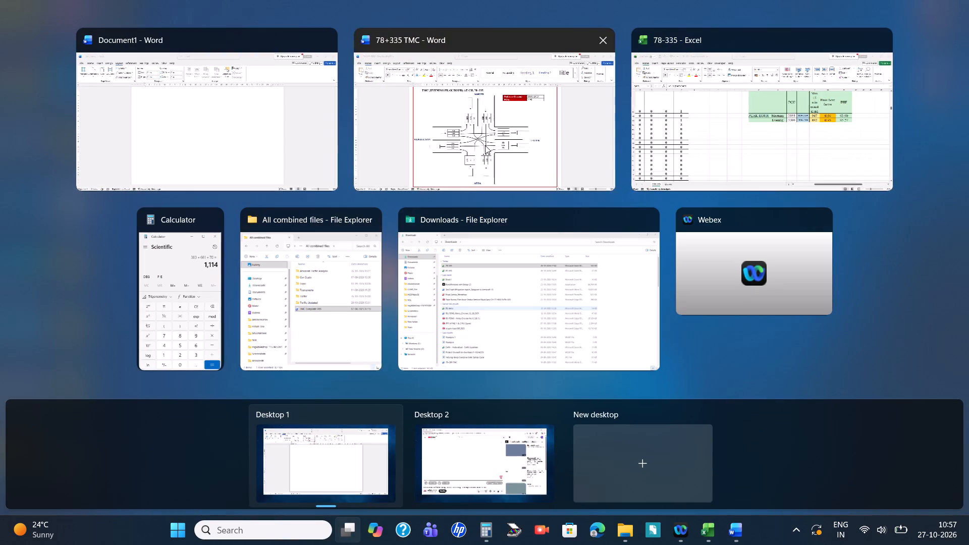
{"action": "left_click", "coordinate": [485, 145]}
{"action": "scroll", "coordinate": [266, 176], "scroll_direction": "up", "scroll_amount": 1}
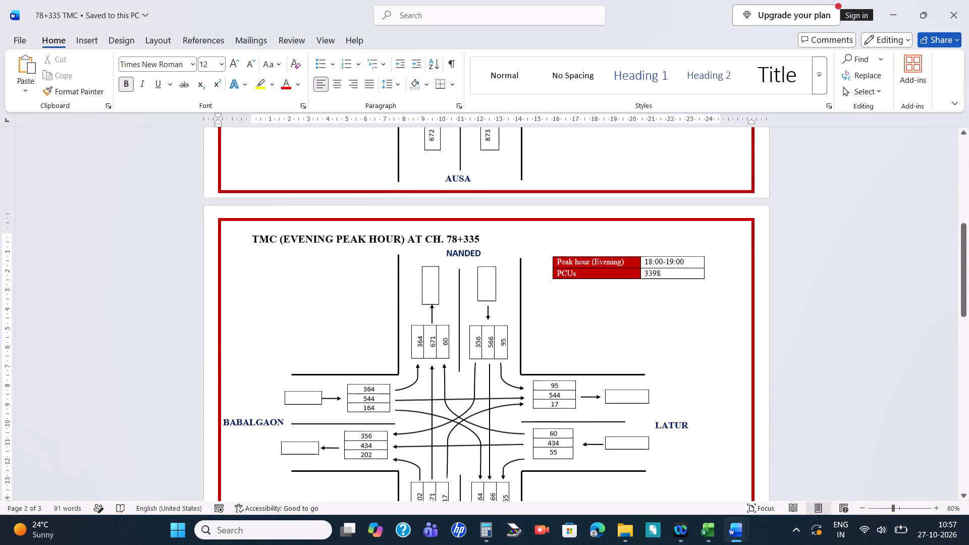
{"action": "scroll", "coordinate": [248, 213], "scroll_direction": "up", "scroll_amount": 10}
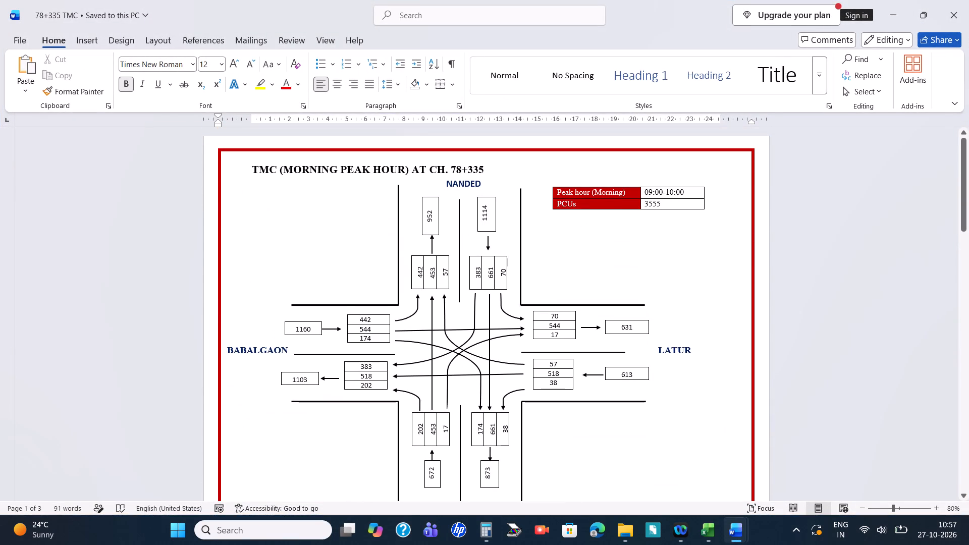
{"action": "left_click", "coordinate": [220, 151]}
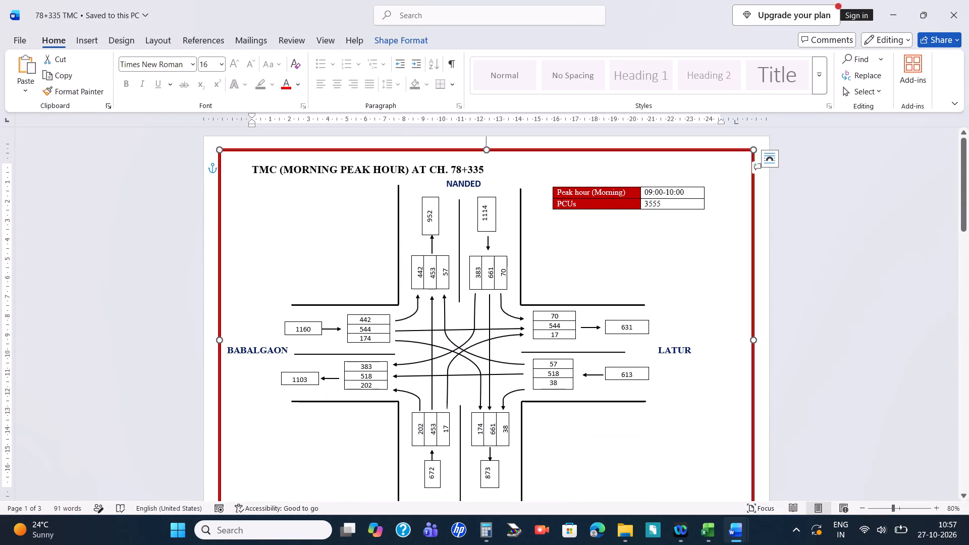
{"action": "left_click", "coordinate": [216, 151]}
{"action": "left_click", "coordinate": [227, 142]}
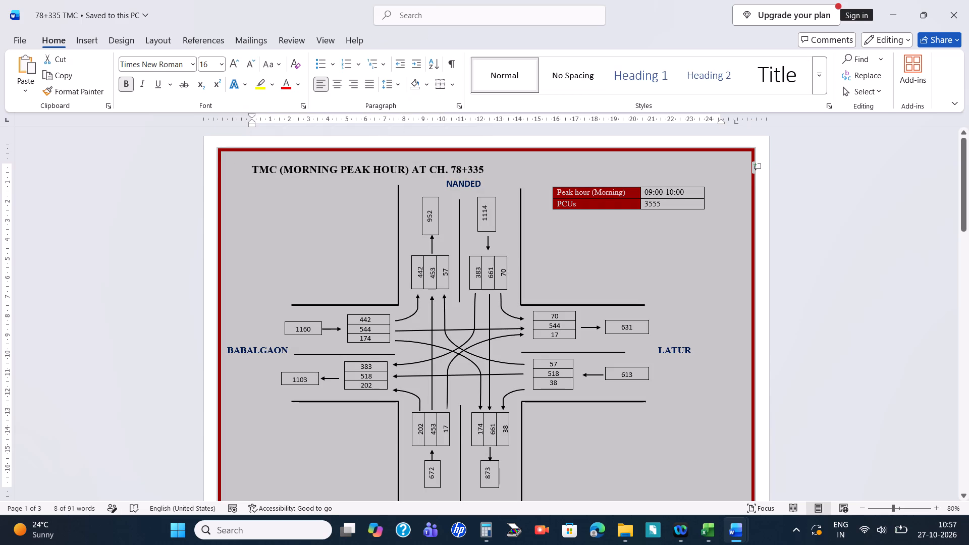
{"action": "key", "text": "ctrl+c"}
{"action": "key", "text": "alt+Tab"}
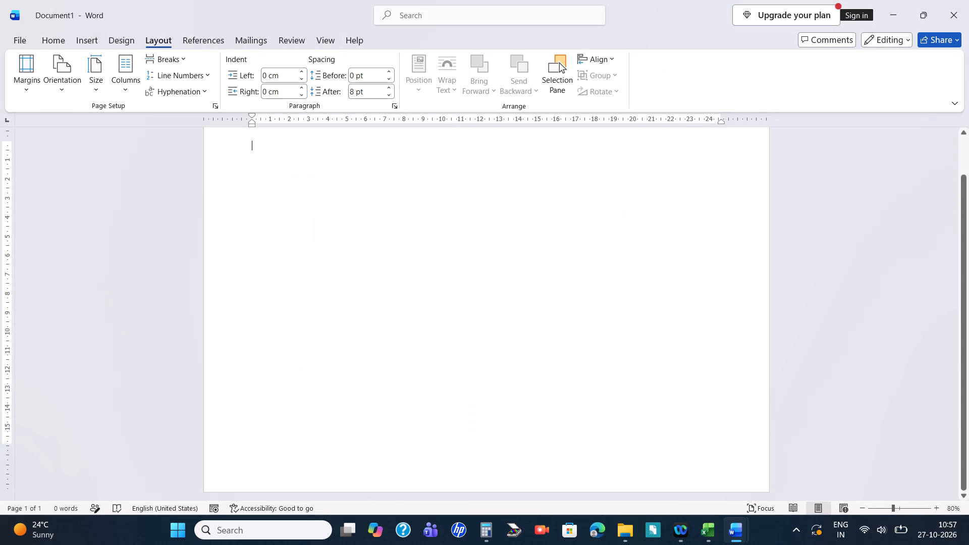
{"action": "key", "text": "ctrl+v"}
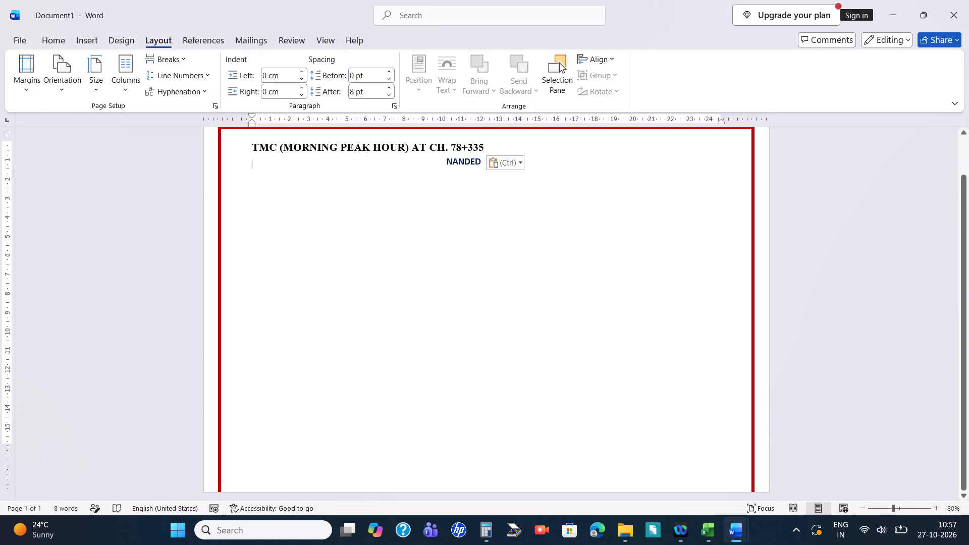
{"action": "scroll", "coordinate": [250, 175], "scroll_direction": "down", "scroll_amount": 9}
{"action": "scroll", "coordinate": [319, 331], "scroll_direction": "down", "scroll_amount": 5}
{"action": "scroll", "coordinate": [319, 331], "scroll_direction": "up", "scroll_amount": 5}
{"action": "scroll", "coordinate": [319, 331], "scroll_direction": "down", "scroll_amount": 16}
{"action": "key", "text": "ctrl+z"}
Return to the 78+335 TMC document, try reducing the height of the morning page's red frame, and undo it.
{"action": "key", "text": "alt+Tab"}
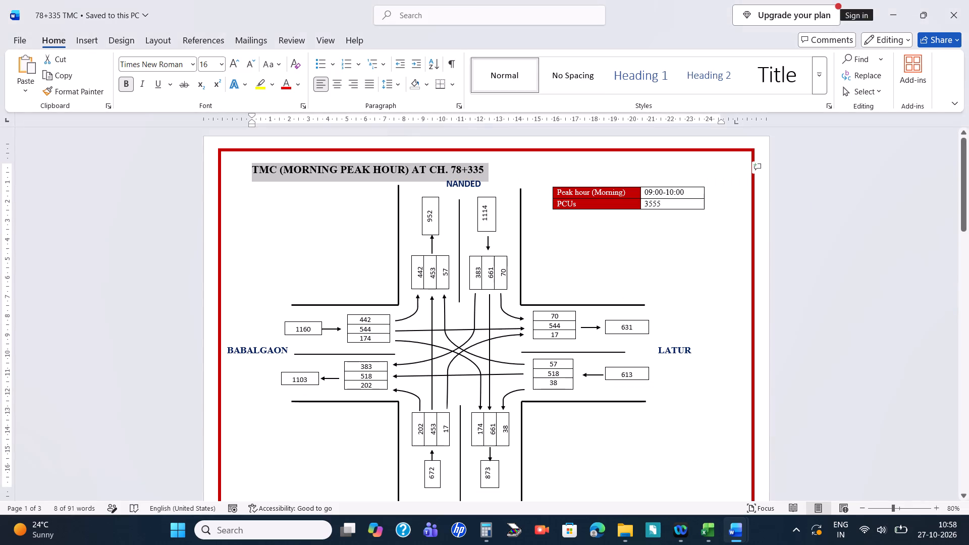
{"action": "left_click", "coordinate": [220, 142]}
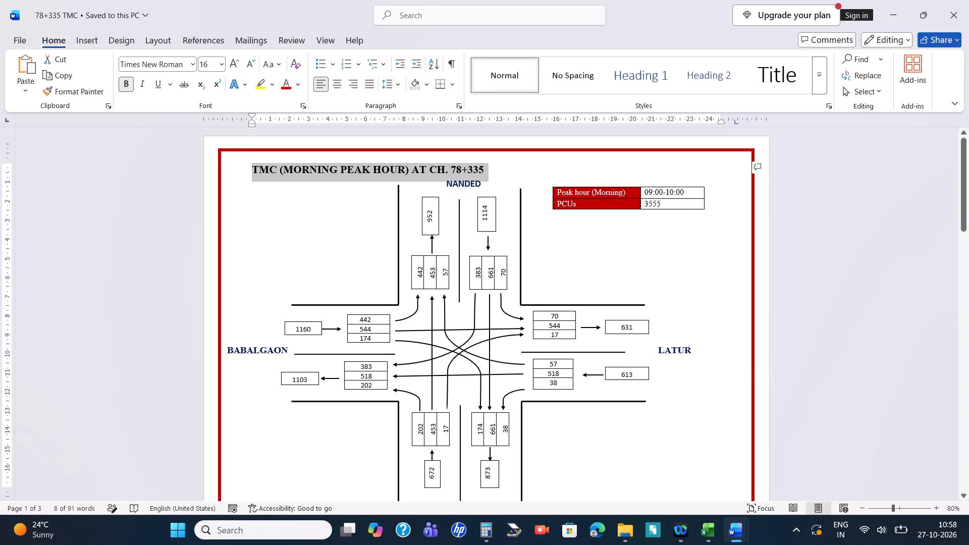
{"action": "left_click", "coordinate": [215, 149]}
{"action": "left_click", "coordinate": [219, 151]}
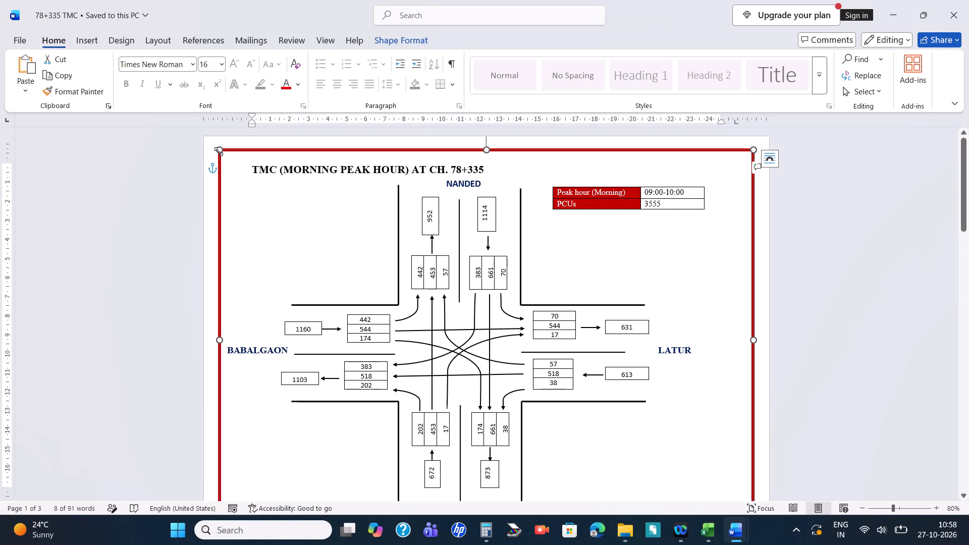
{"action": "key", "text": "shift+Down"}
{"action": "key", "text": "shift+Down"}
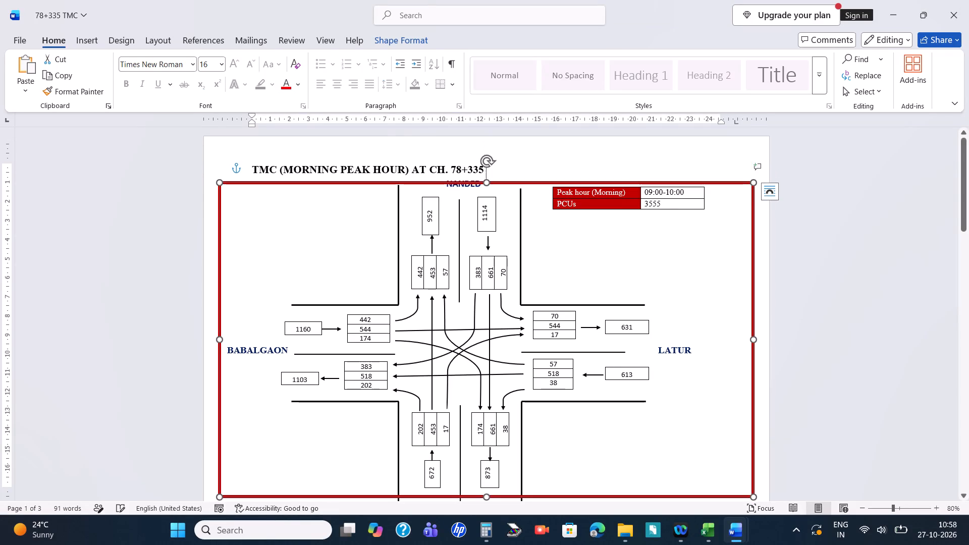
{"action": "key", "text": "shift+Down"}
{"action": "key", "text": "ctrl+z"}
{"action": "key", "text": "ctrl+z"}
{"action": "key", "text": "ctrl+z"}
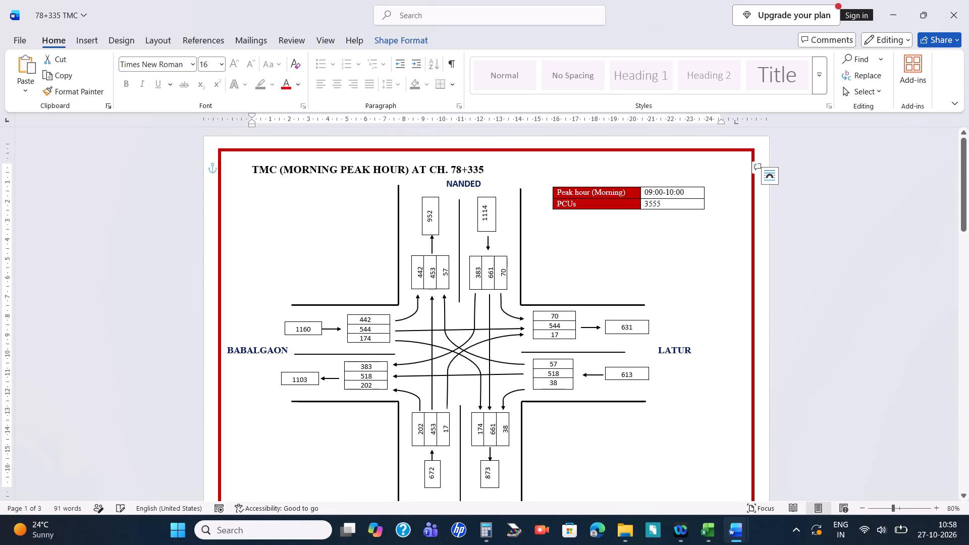
Copy the entire morning peak hour page, with its heading, red frame, table and junction diagram, into the new document.
{"action": "left_click", "coordinate": [245, 142]}
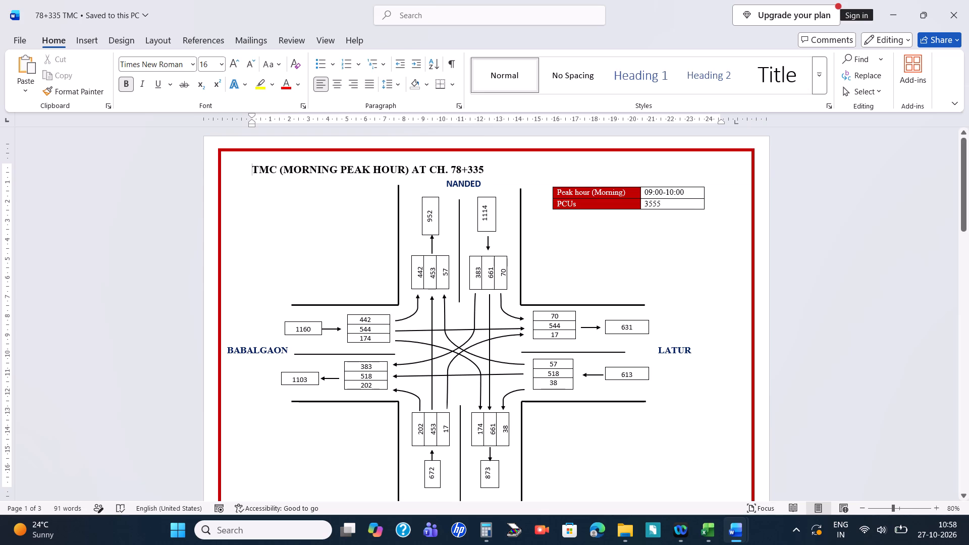
{"action": "left_click_drag", "start_coordinate": [216, 151], "coordinate": [361, 241]}
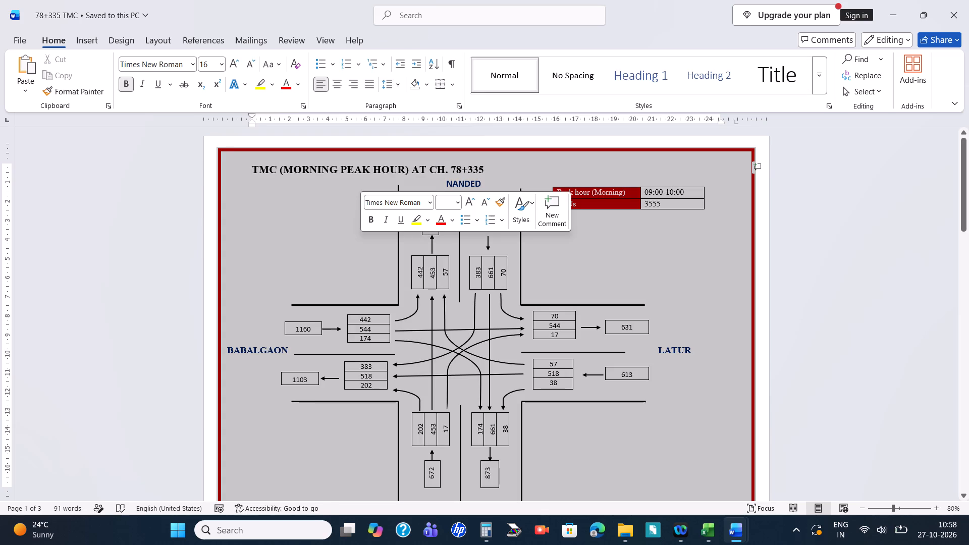
{"action": "key", "text": "ctrl+c"}
{"action": "key", "text": "alt+Tab"}
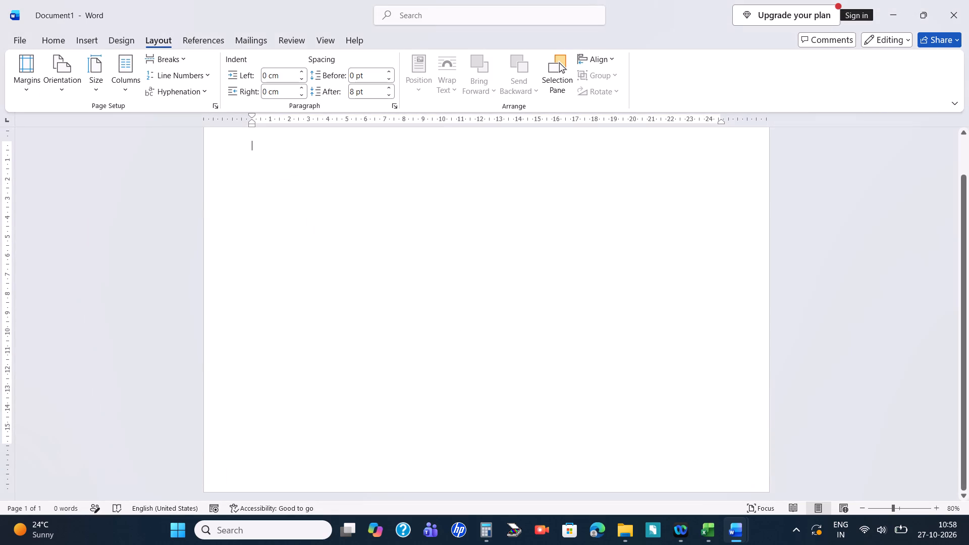
{"action": "key", "text": "ctrl+v"}
{"action": "scroll", "coordinate": [361, 241], "scroll_direction": "down", "scroll_amount": 1}
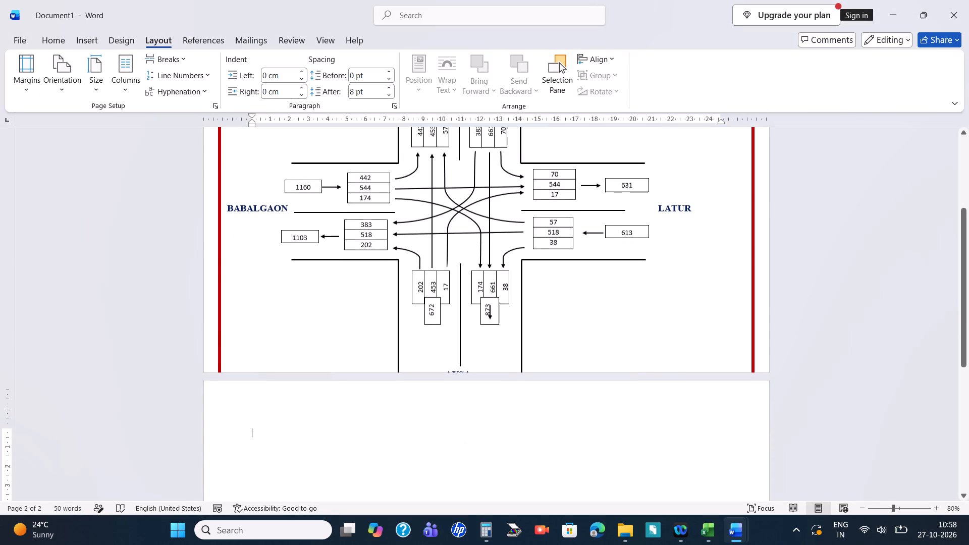
{"action": "scroll", "coordinate": [361, 241], "scroll_direction": "down", "scroll_amount": 1}
{"action": "left_click", "coordinate": [602, 323]}
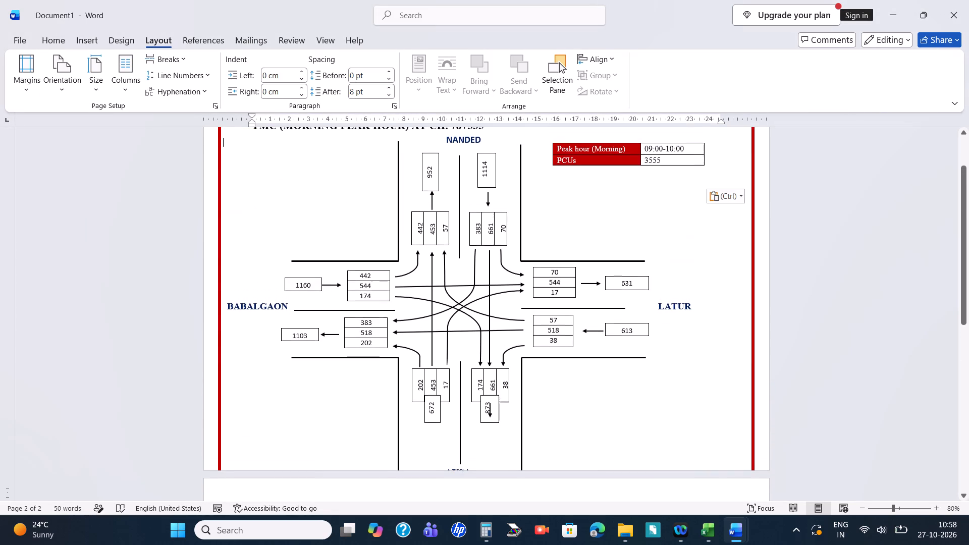
{"action": "left_click", "coordinate": [752, 400]}
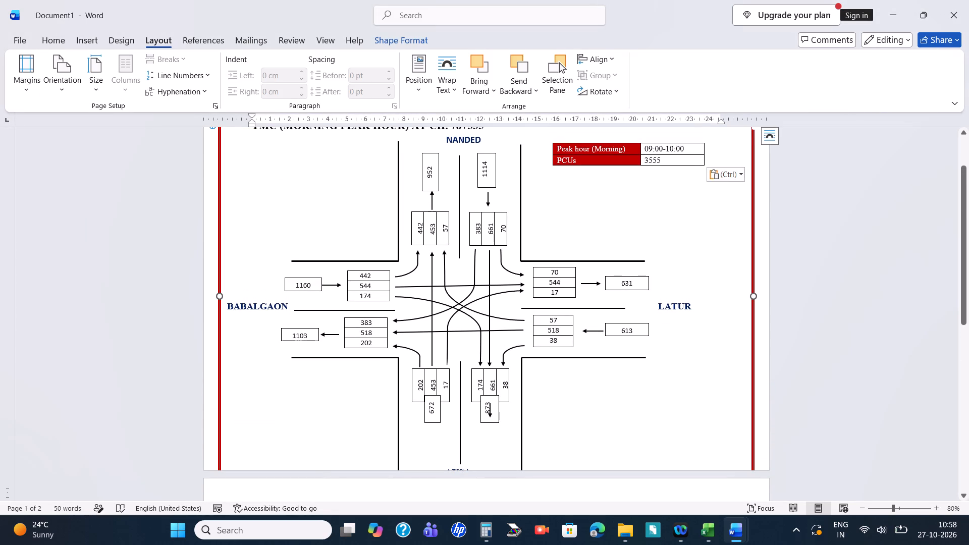
{"action": "left_click", "coordinate": [760, 407]}
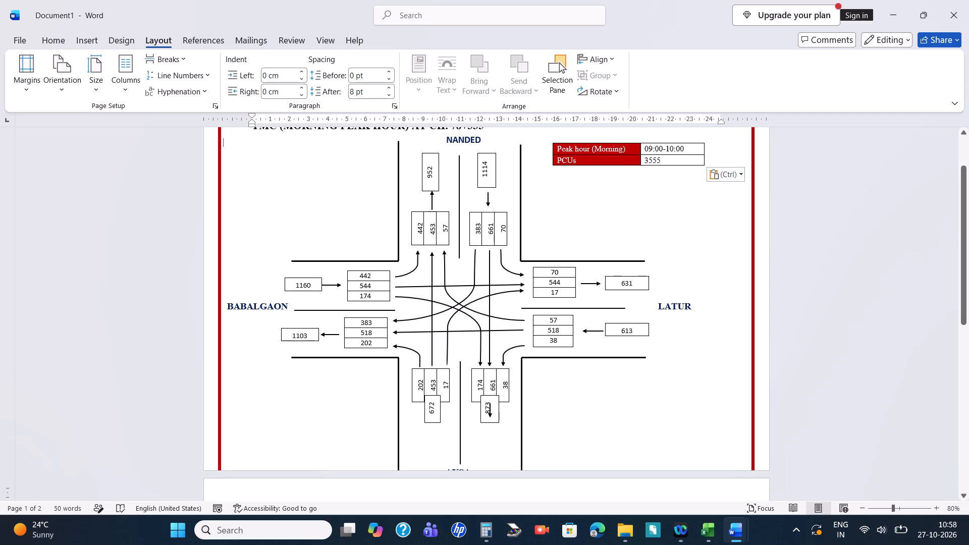
Reduce the new document's top margin to move the pasted frame and diagram up the page.
{"action": "scroll", "coordinate": [554, 315], "scroll_direction": "up", "scroll_amount": 2}
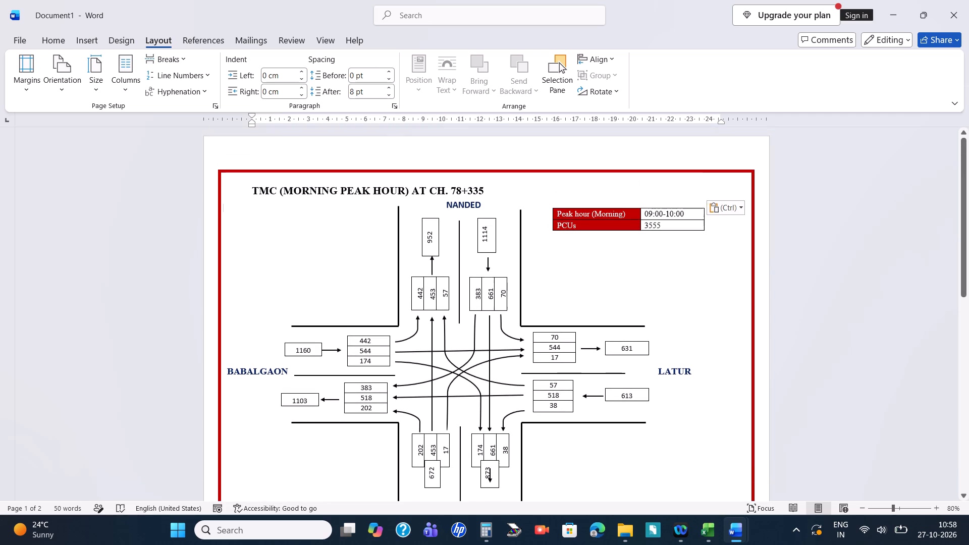
{"action": "left_click", "coordinate": [350, 155]}
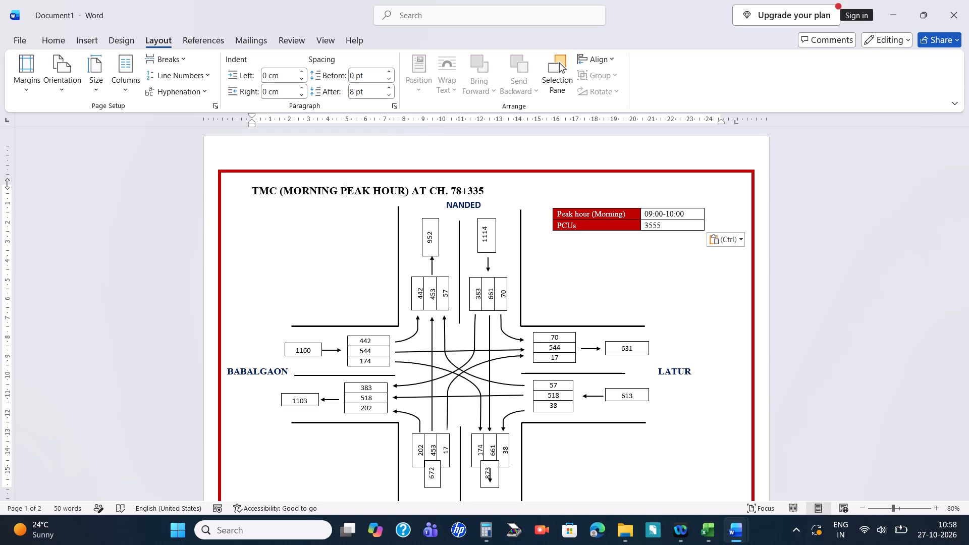
{"action": "left_click_drag", "start_coordinate": [7, 184], "coordinate": [7, 166]}
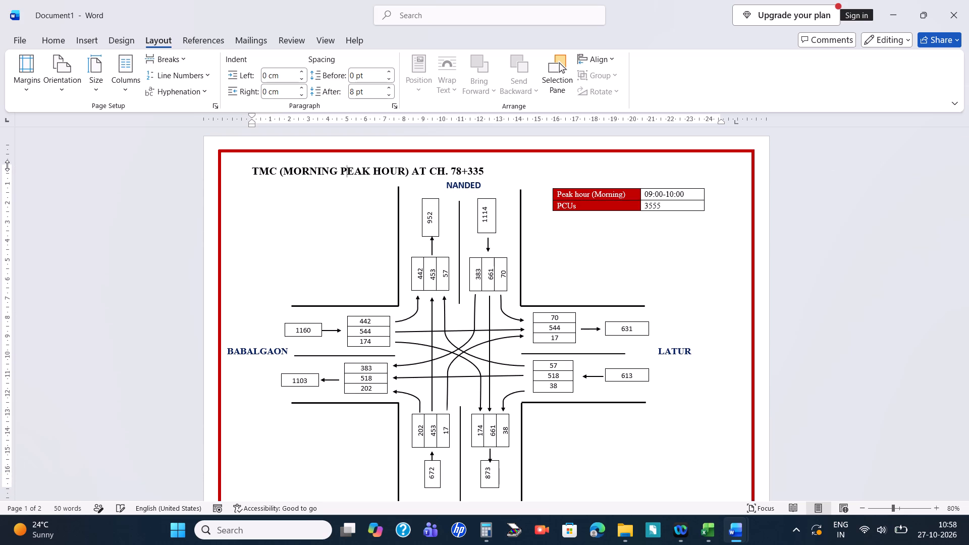
Reduce the new document's bottom margin slightly, extending the text area behind the AUSA arm of the diagram.
{"action": "scroll", "coordinate": [170, 318], "scroll_direction": "down", "scroll_amount": 3}
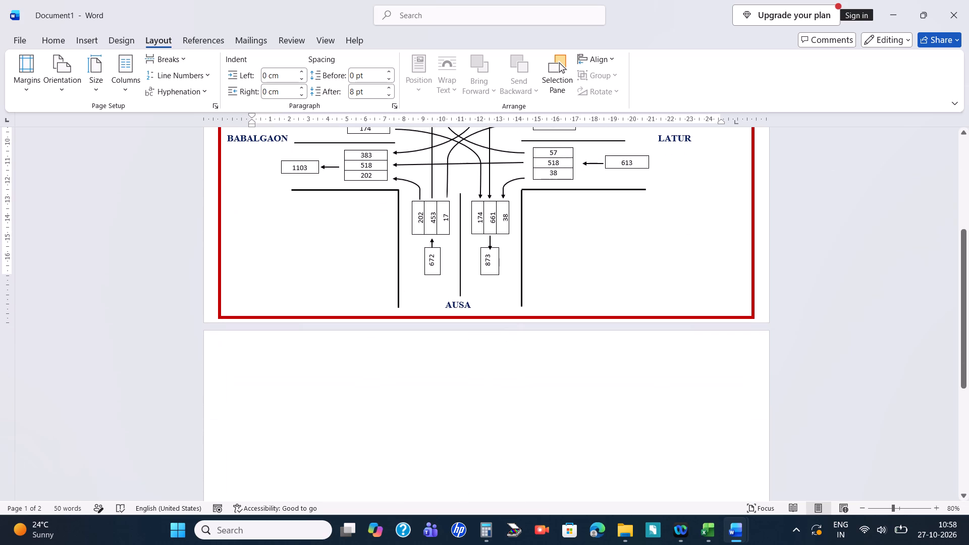
{"action": "left_click_drag", "start_coordinate": [5, 271], "coordinate": [5, 276]}
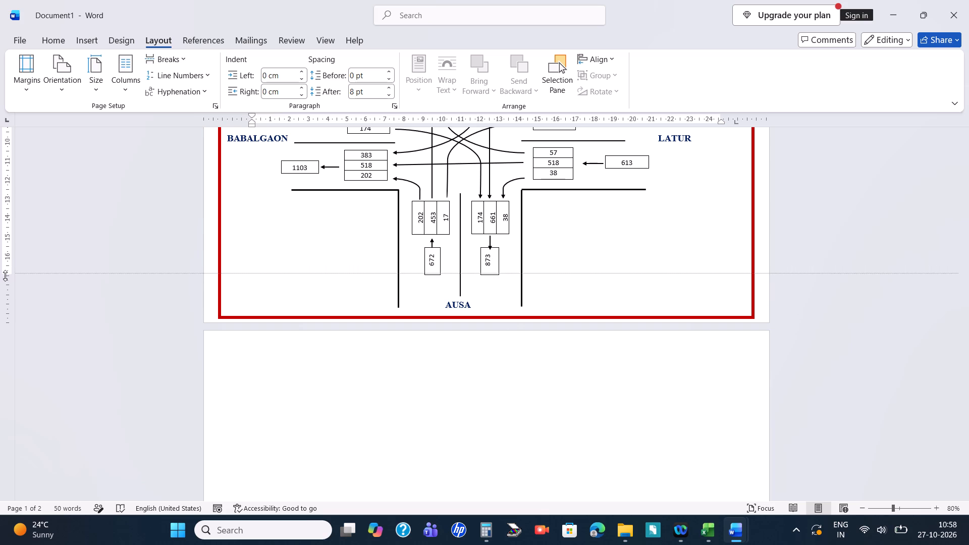
{"action": "left_click_drag", "start_coordinate": [5, 276], "coordinate": [4, 280]}
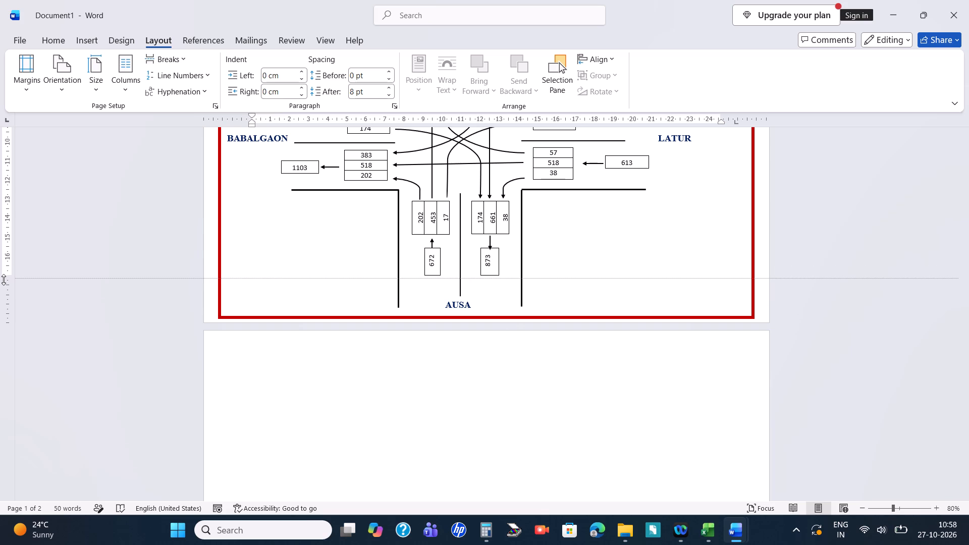
{"action": "left_click_drag", "start_coordinate": [4, 280], "coordinate": [2, 283]}
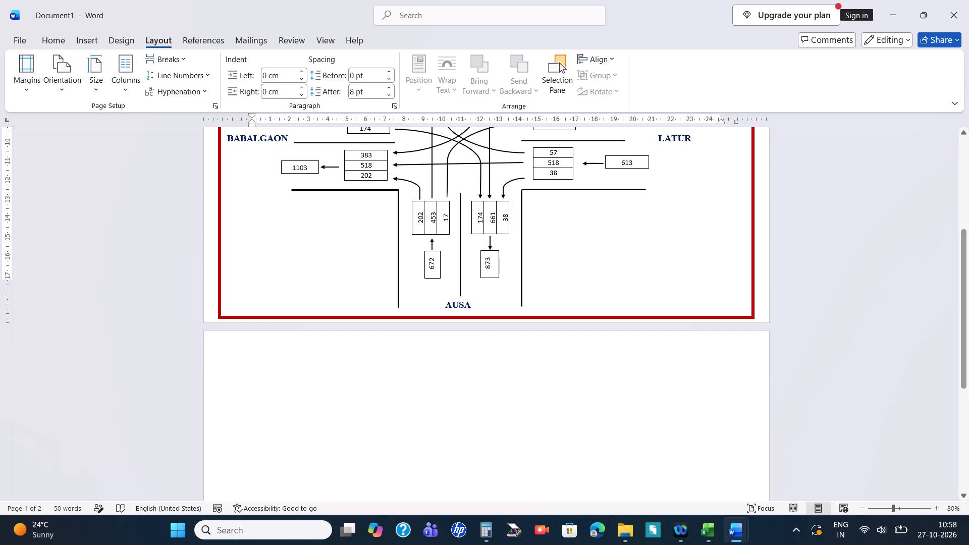
Fine-tune the new document's top margin to balance the red frame between the page's upper and lower edges.
{"action": "left_click", "coordinate": [233, 320]}
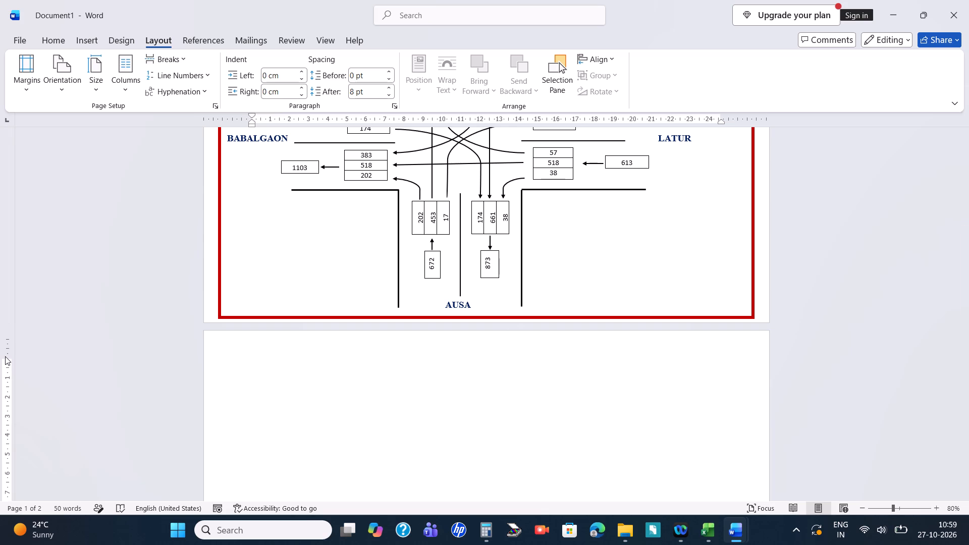
{"action": "left_click_drag", "start_coordinate": [6, 359], "coordinate": [6, 350]}
{"action": "scroll", "coordinate": [259, 308], "scroll_direction": "up", "scroll_amount": 4}
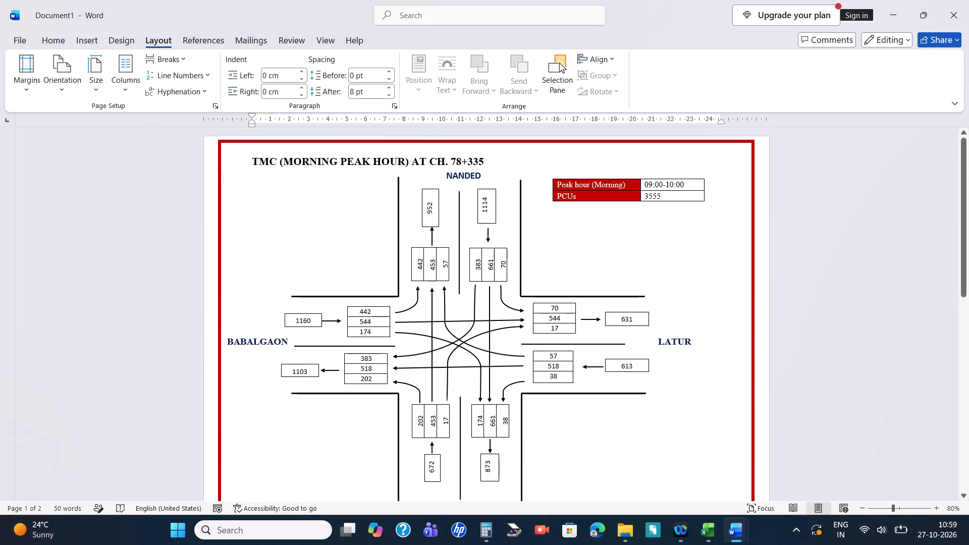
{"action": "scroll", "coordinate": [259, 308], "scroll_direction": "down", "scroll_amount": 3}
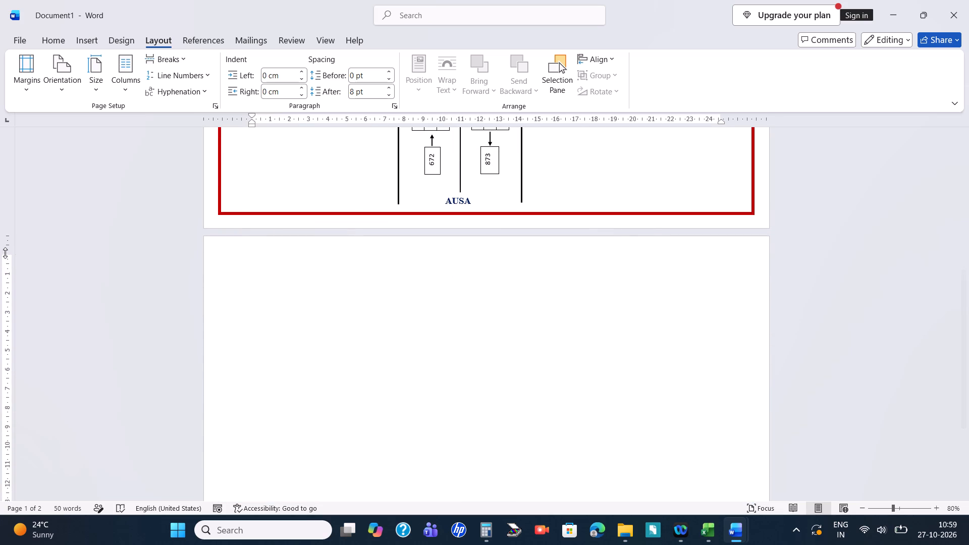
{"action": "left_click_drag", "start_coordinate": [5, 253], "coordinate": [4, 259]}
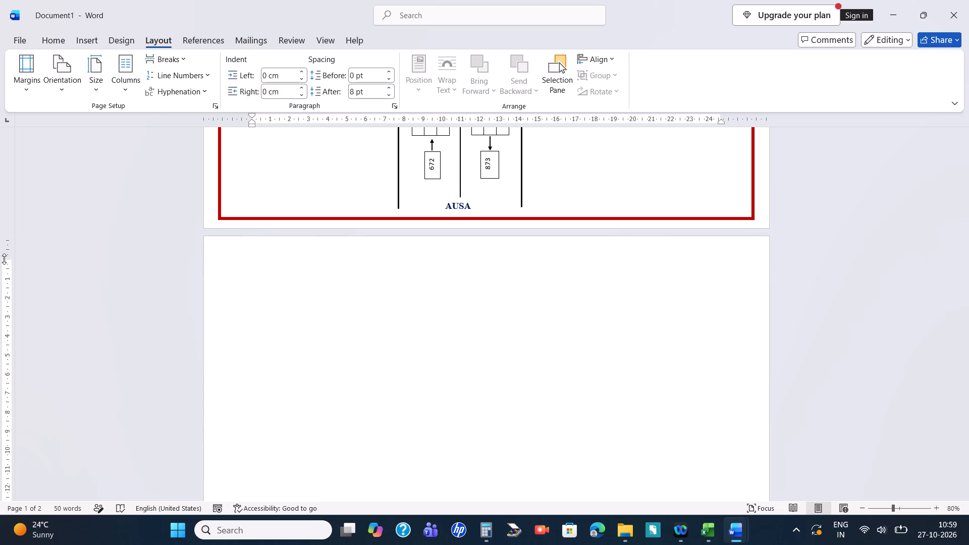
{"action": "scroll", "coordinate": [124, 265], "scroll_direction": "up", "scroll_amount": 7}
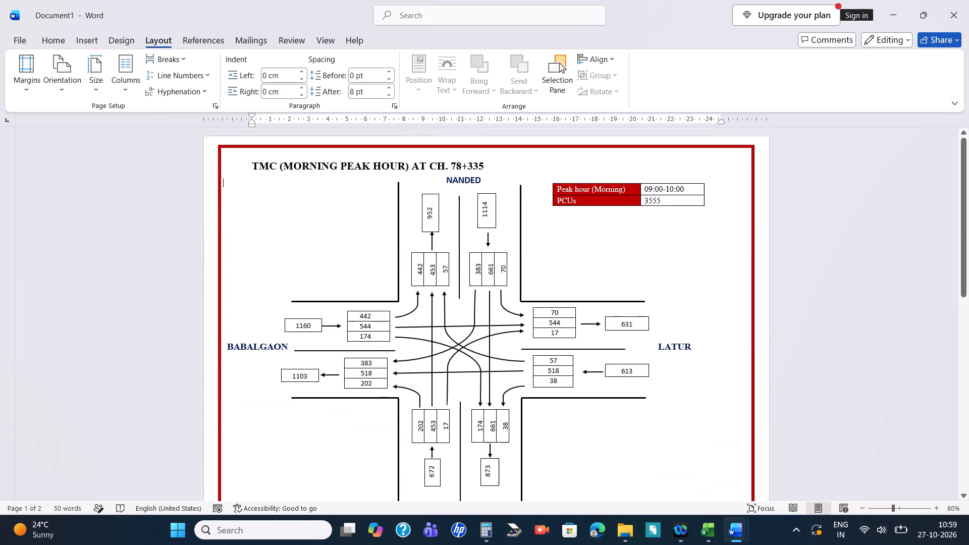
{"action": "scroll", "coordinate": [124, 265], "scroll_direction": "down", "scroll_amount": 1}
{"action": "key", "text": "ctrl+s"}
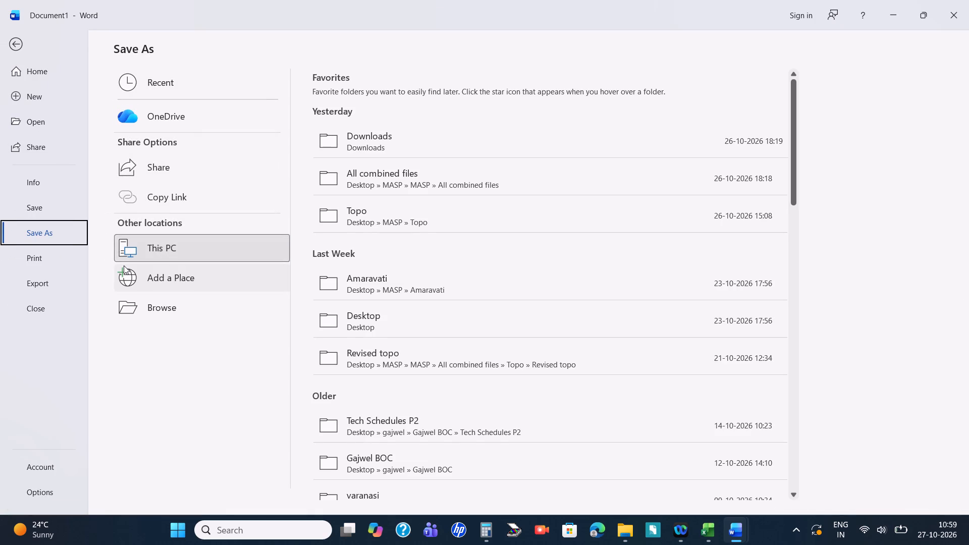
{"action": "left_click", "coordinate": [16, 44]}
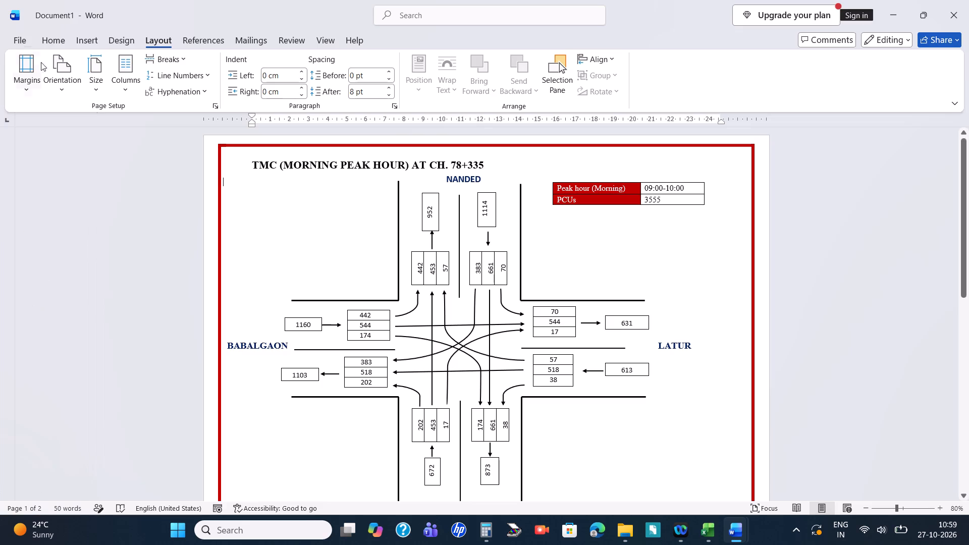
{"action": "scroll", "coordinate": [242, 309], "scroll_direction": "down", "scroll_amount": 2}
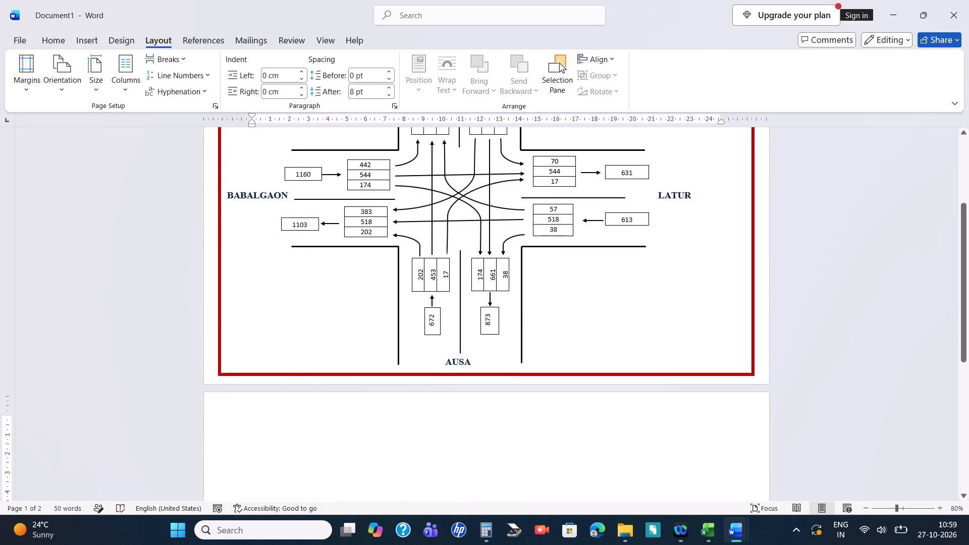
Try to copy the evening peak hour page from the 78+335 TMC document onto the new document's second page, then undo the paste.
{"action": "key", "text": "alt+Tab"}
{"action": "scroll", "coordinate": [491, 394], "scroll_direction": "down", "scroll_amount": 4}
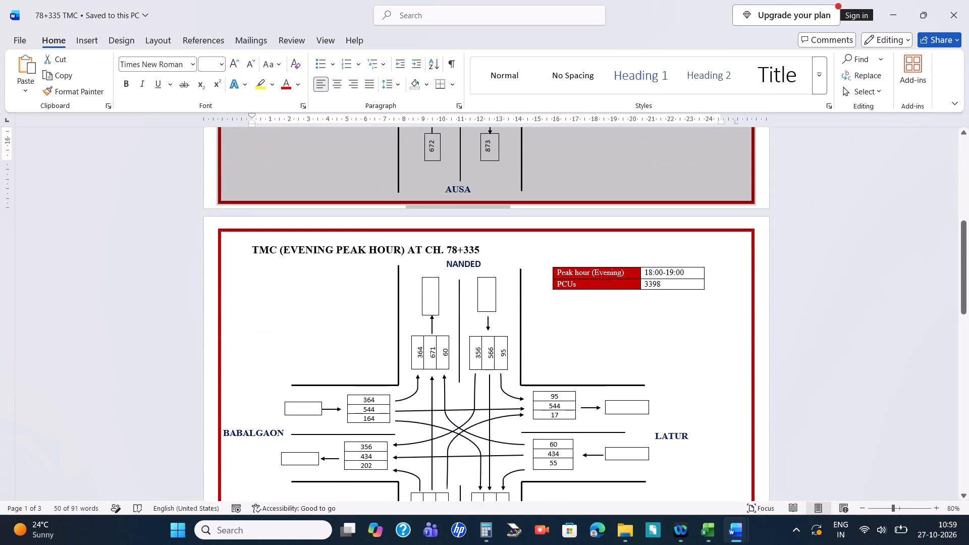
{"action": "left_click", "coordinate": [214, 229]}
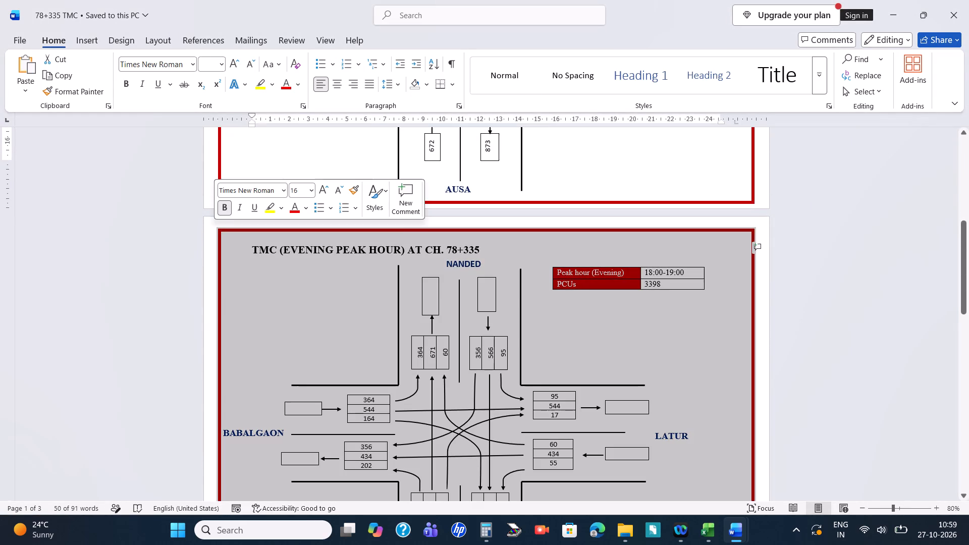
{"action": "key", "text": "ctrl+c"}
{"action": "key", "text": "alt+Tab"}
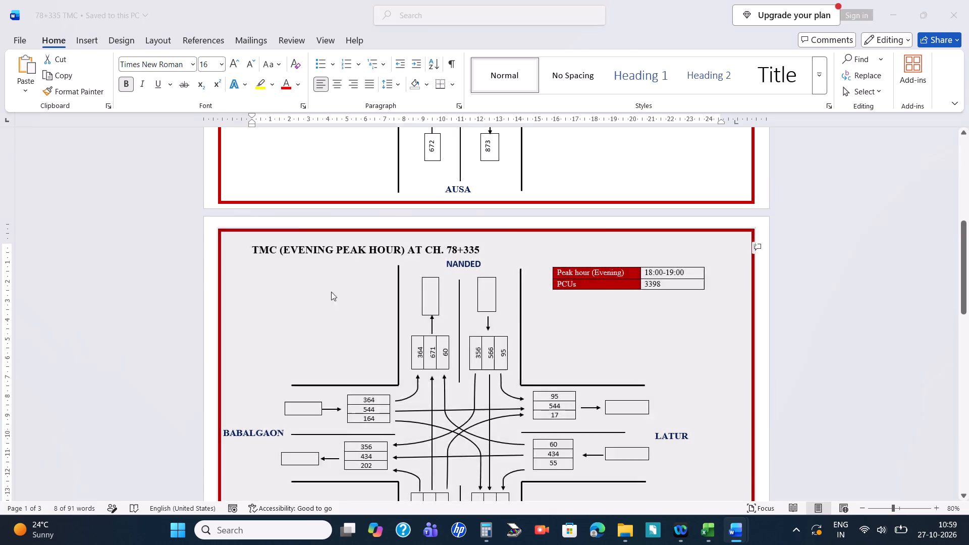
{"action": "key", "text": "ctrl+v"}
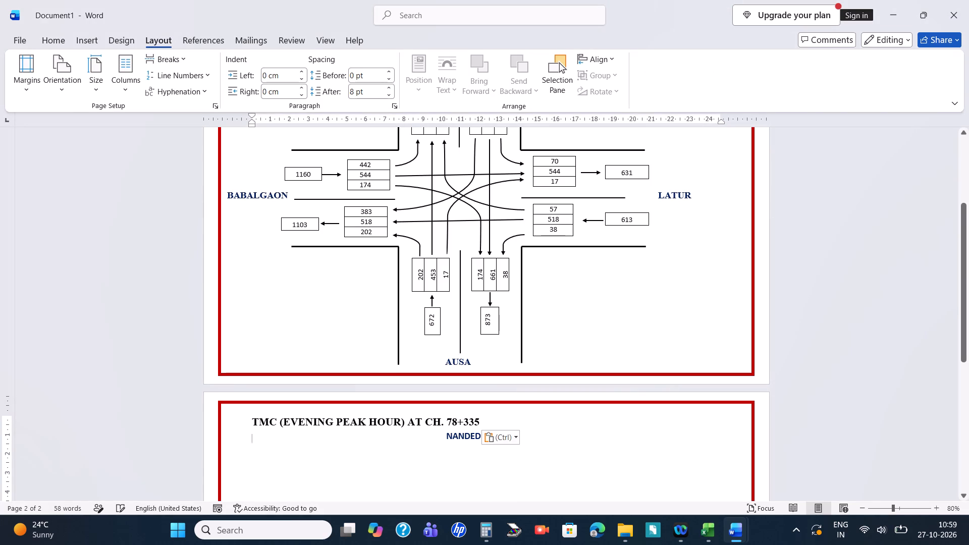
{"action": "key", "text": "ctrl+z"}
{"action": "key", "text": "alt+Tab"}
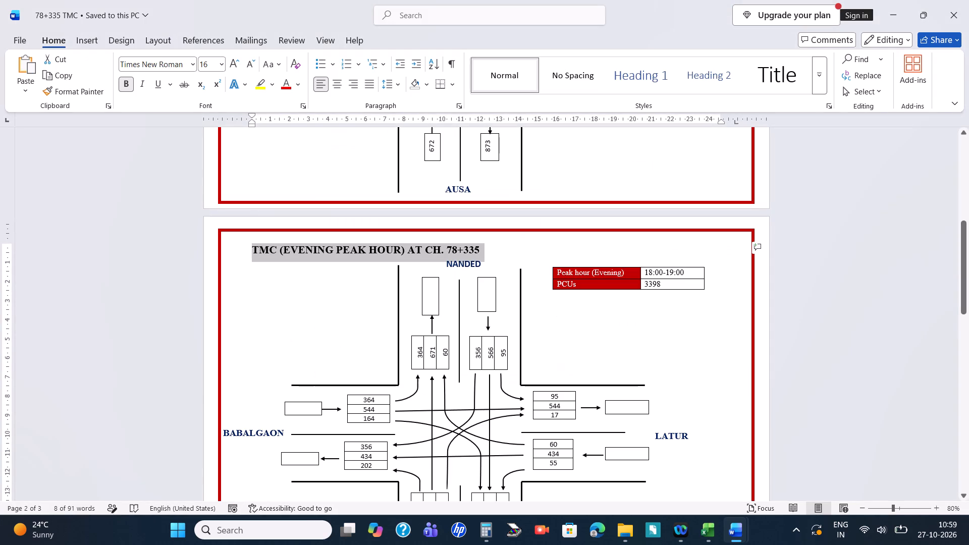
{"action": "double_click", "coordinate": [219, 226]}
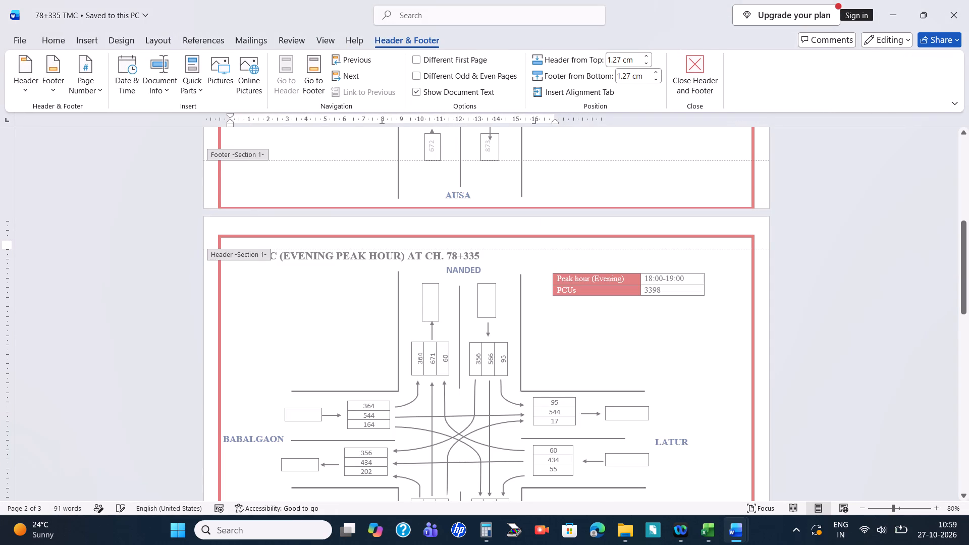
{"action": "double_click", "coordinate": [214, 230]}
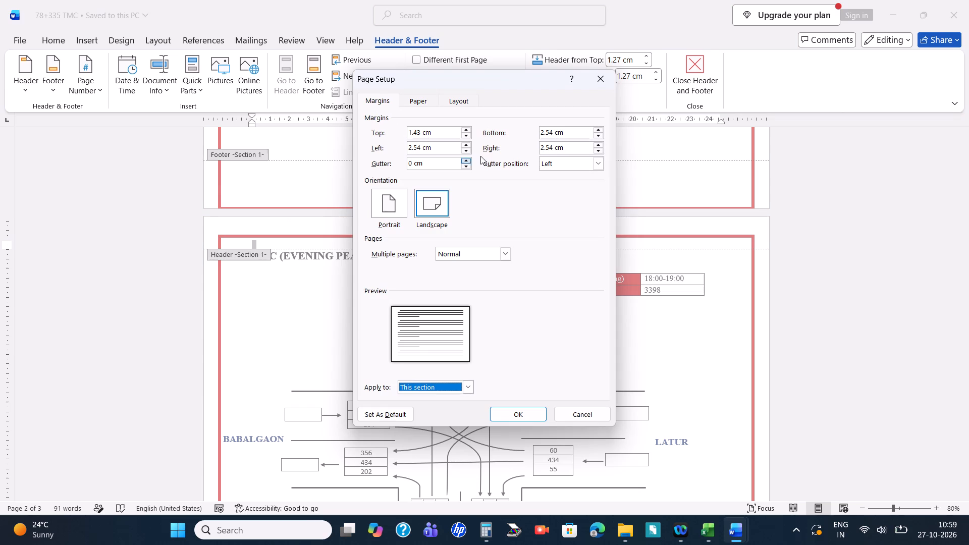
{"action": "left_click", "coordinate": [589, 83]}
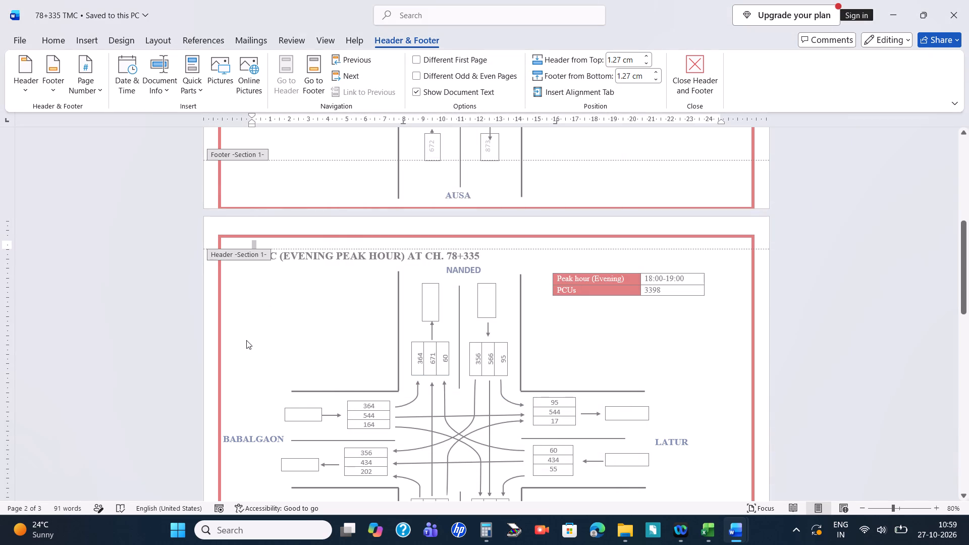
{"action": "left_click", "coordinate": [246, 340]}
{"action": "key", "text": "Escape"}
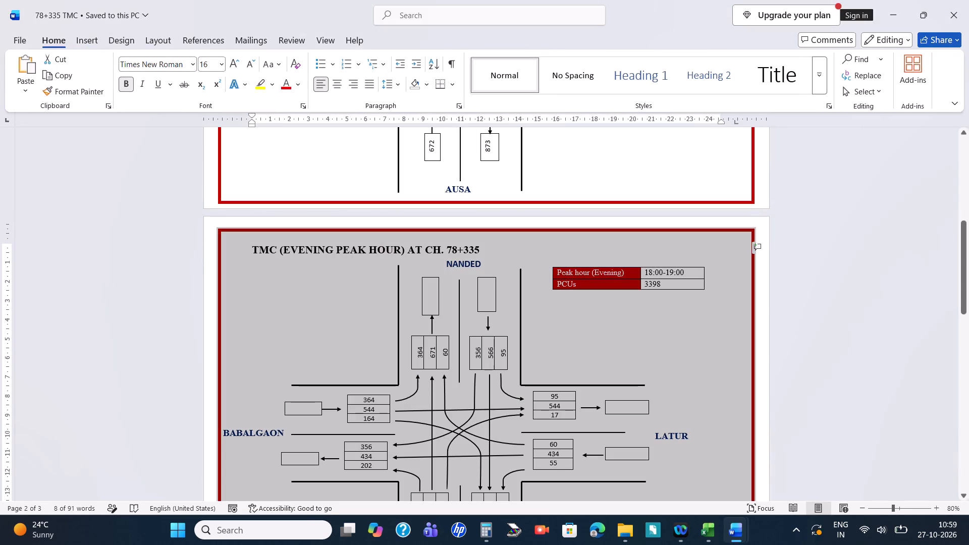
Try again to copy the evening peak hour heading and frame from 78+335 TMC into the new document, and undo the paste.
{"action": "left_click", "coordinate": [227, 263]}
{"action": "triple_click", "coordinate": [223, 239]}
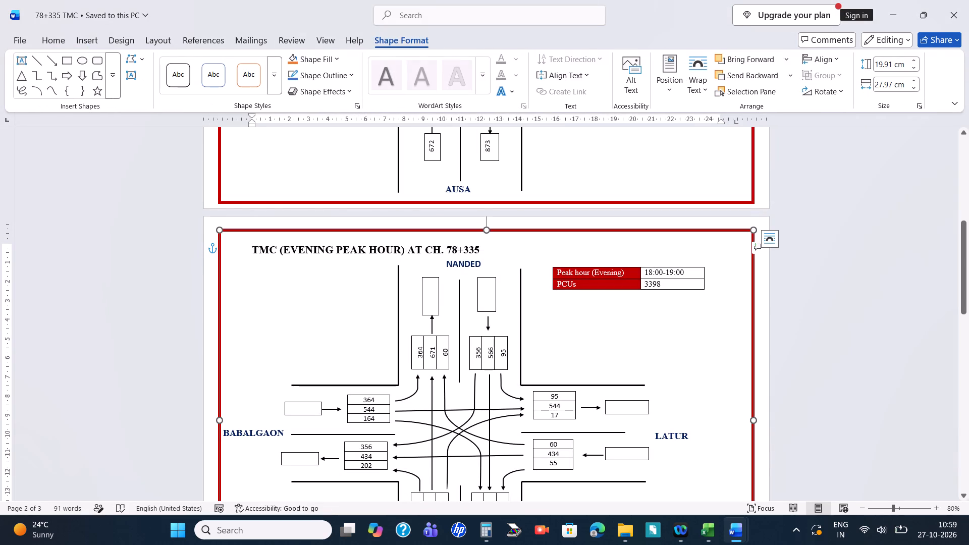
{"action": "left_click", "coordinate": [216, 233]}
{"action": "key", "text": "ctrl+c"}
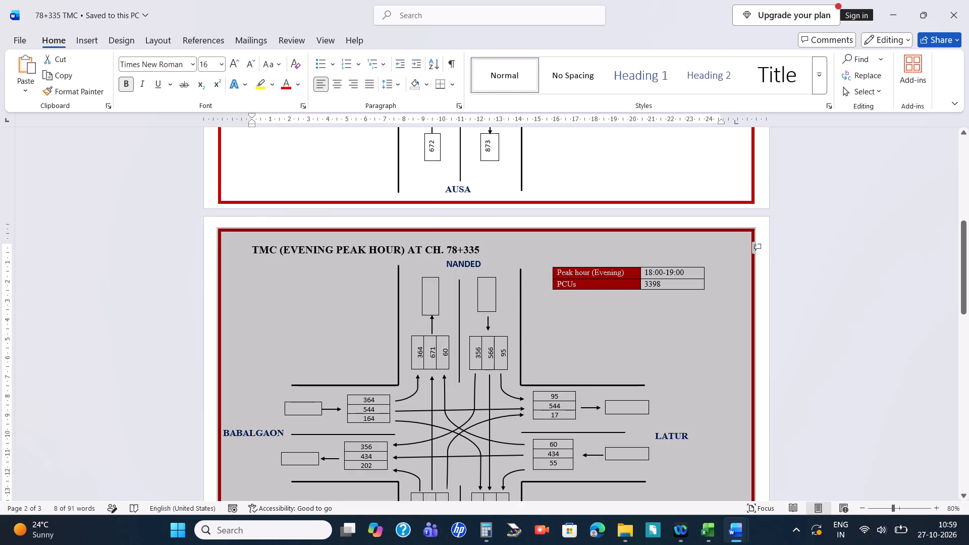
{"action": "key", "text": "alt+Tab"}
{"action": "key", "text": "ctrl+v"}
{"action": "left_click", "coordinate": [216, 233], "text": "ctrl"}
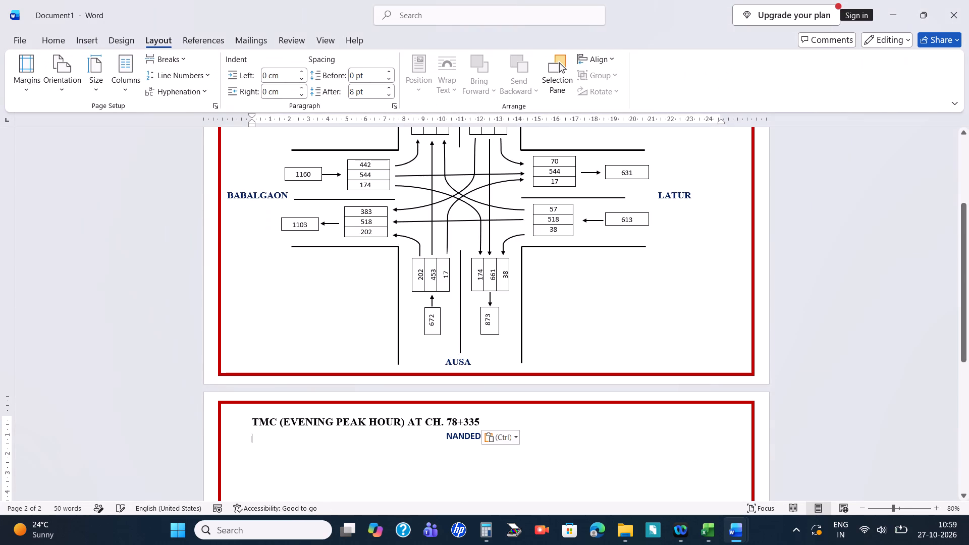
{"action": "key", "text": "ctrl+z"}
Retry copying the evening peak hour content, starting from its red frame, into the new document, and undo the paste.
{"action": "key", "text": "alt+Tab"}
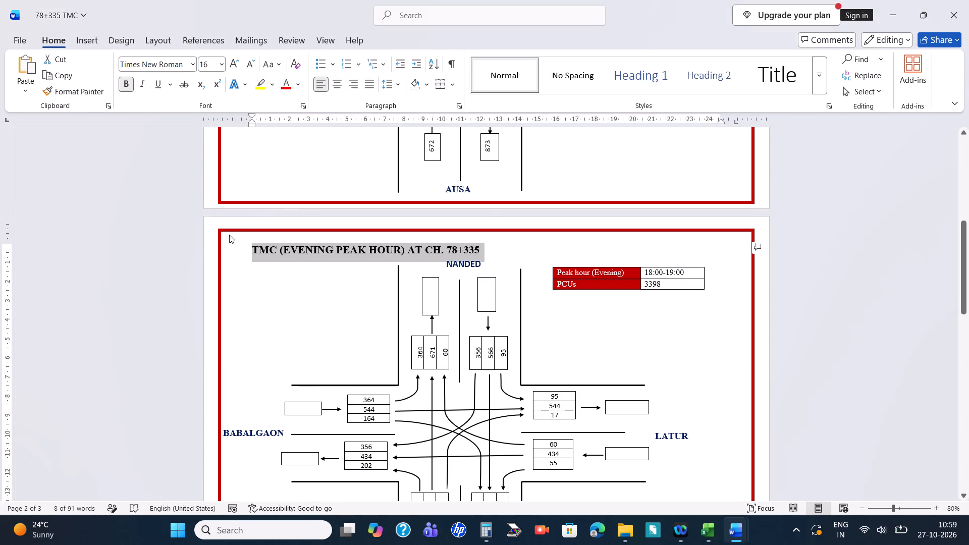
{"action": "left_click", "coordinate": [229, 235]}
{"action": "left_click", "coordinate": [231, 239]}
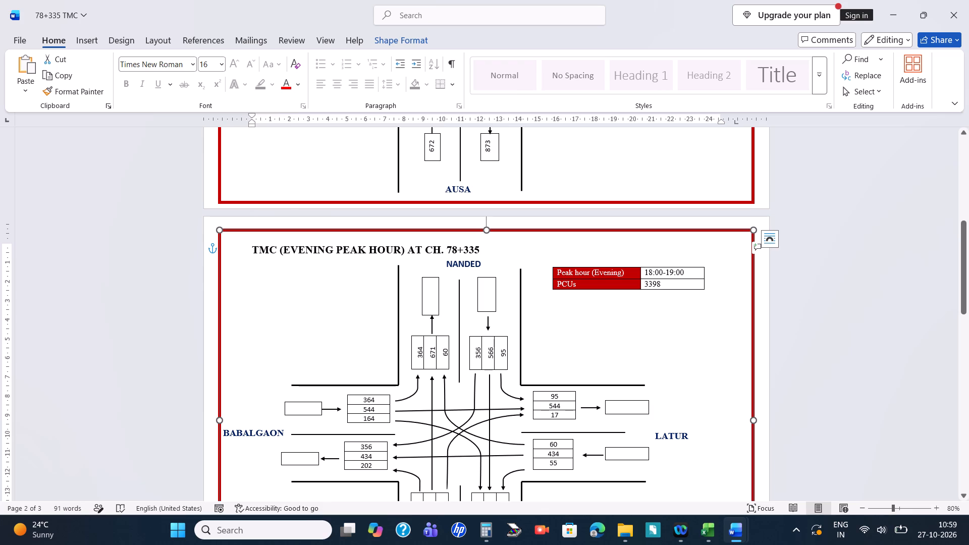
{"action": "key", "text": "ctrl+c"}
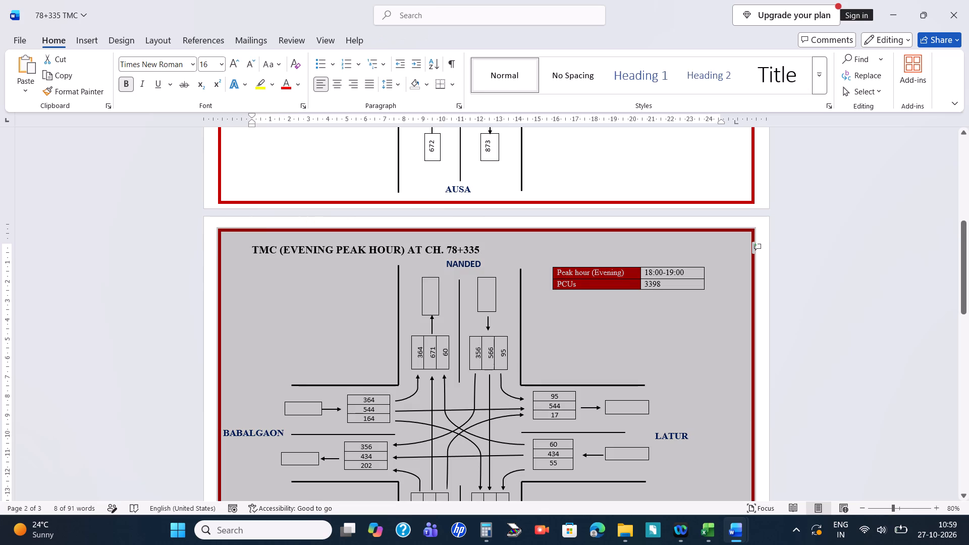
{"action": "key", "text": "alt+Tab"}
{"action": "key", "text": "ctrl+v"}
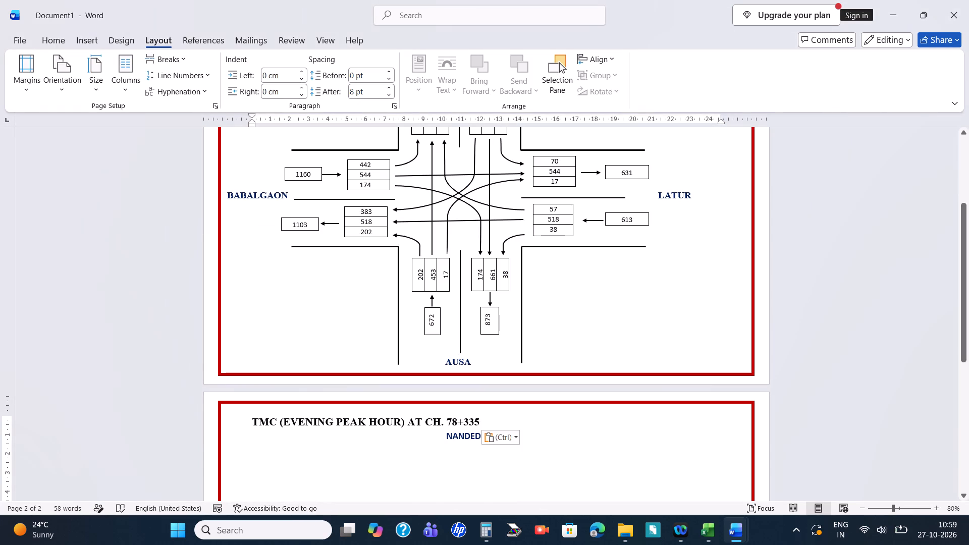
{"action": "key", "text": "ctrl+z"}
Copy the evening peak hour page from 78+335 TMC, selecting upward from the blank page below it, into the new document's second page.
{"action": "key", "text": "alt+Tab"}
{"action": "scroll", "coordinate": [477, 269], "scroll_direction": "down", "scroll_amount": 4}
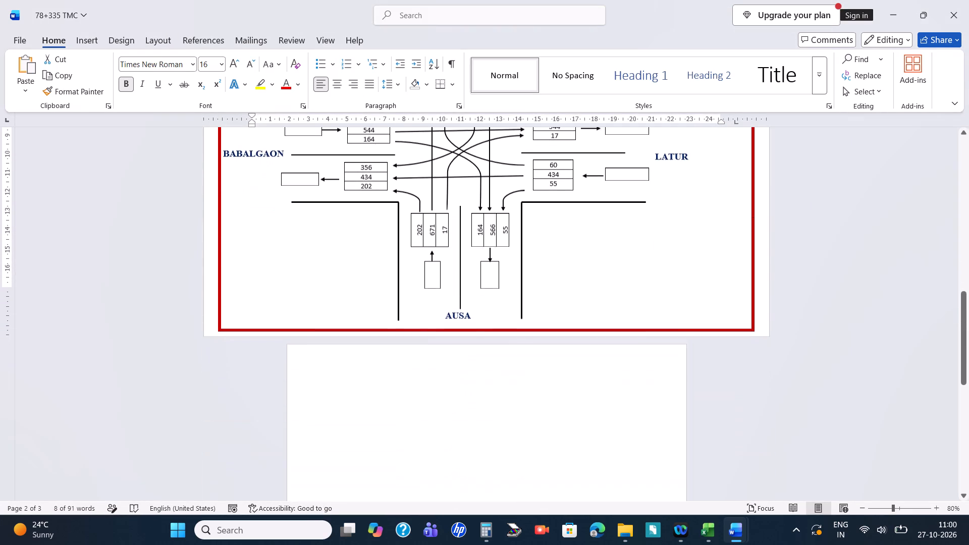
{"action": "left_click", "coordinate": [634, 390]}
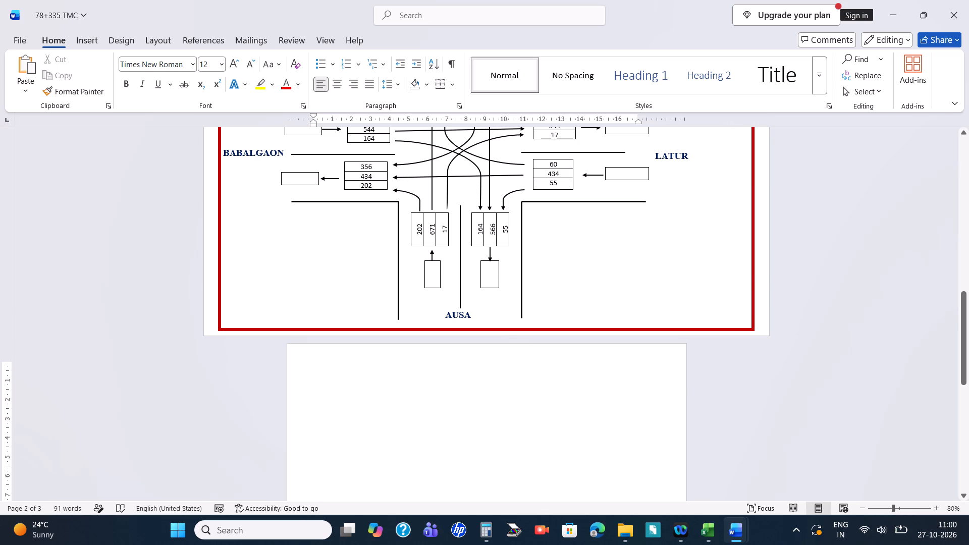
{"action": "key", "text": "shift+Up"}
{"action": "key", "text": "shift+Up"}
{"action": "key", "text": "shift+Up"}
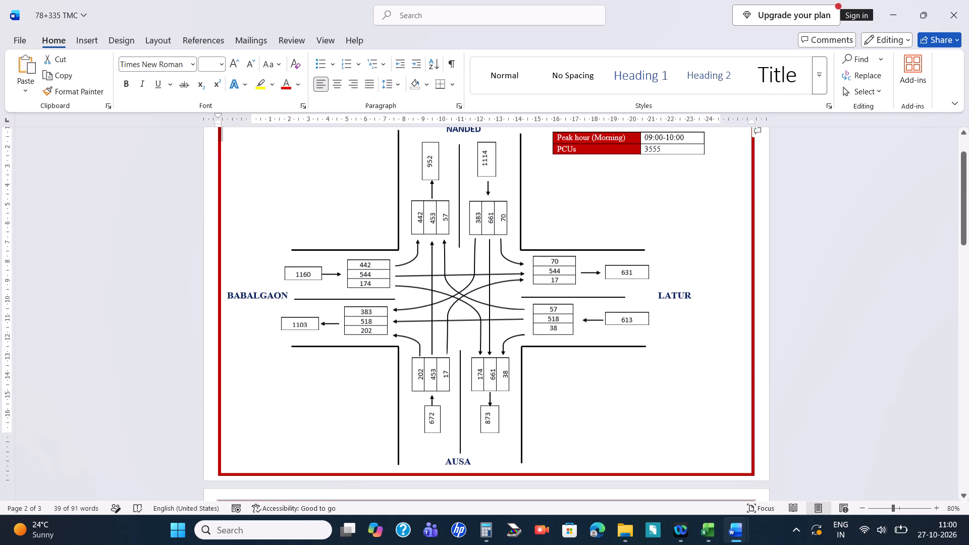
{"action": "key", "text": "ctrl+c"}
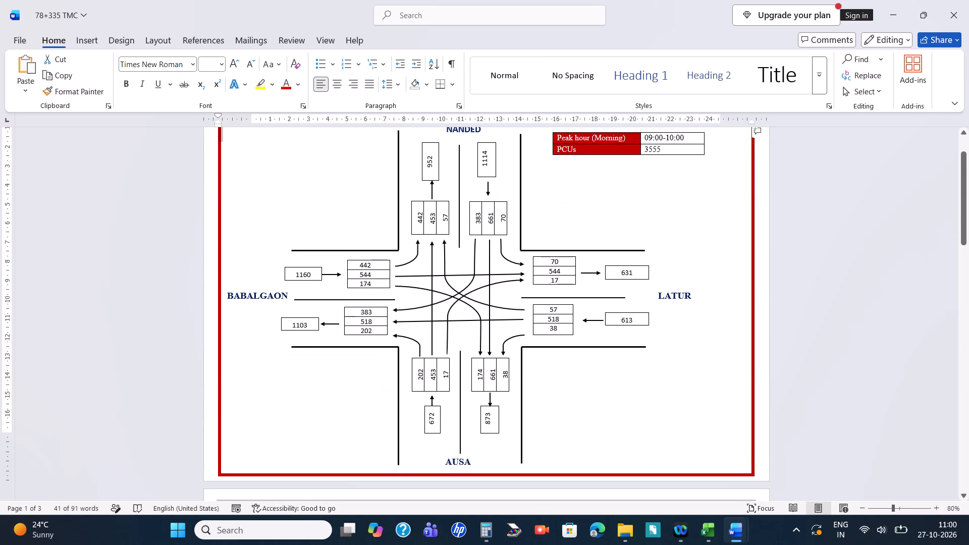
{"action": "key", "text": "alt+Tab"}
{"action": "key", "text": "ctrl+v"}
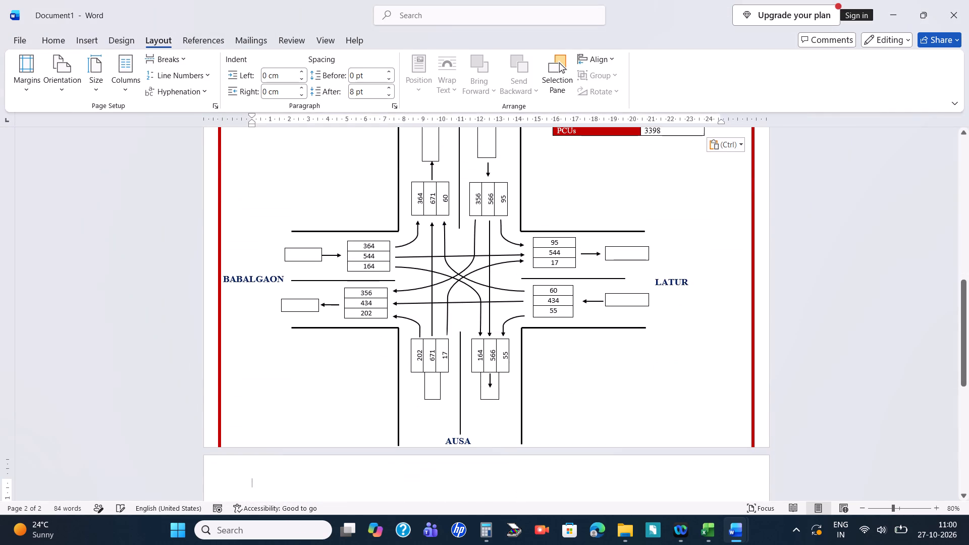
Reduce the new document's top margin to move the evening peak hour frame and diagram up the page.
{"action": "left_click", "coordinate": [217, 438]}
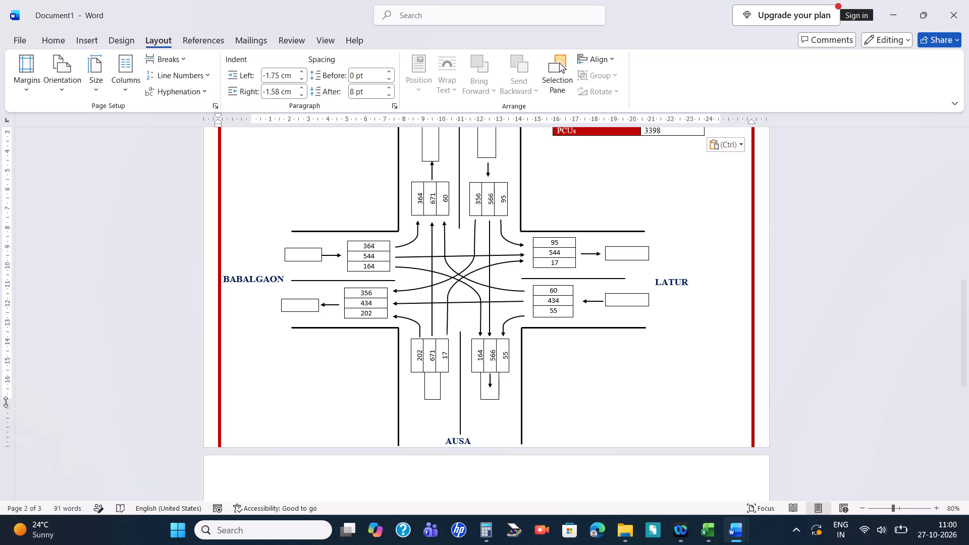
{"action": "left_click", "coordinate": [6, 402]}
{"action": "left_click", "coordinate": [229, 431]}
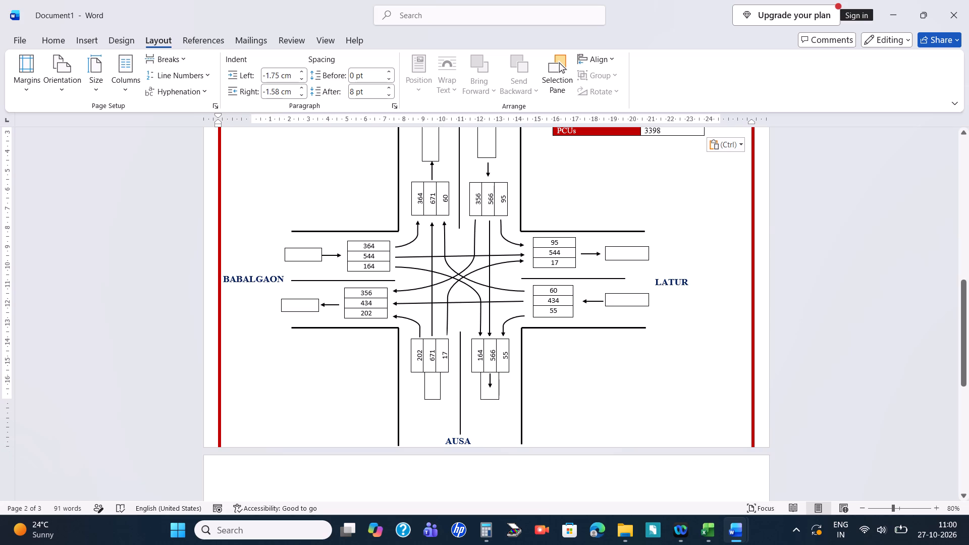
{"action": "left_click", "coordinate": [216, 438]}
{"action": "left_click", "coordinate": [222, 443]}
{"action": "scroll", "coordinate": [222, 443], "scroll_direction": "up", "scroll_amount": 2}
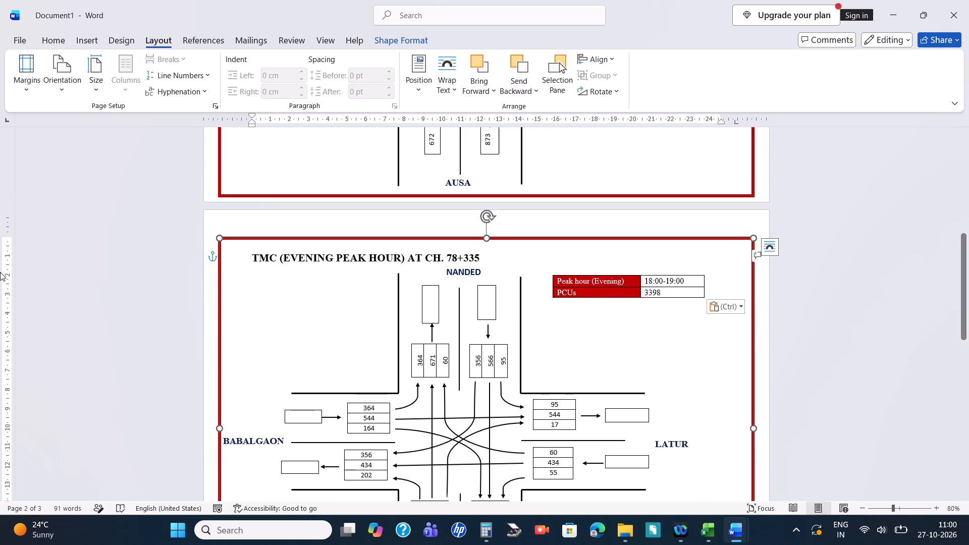
{"action": "left_click_drag", "start_coordinate": [5, 237], "coordinate": [5, 235]}
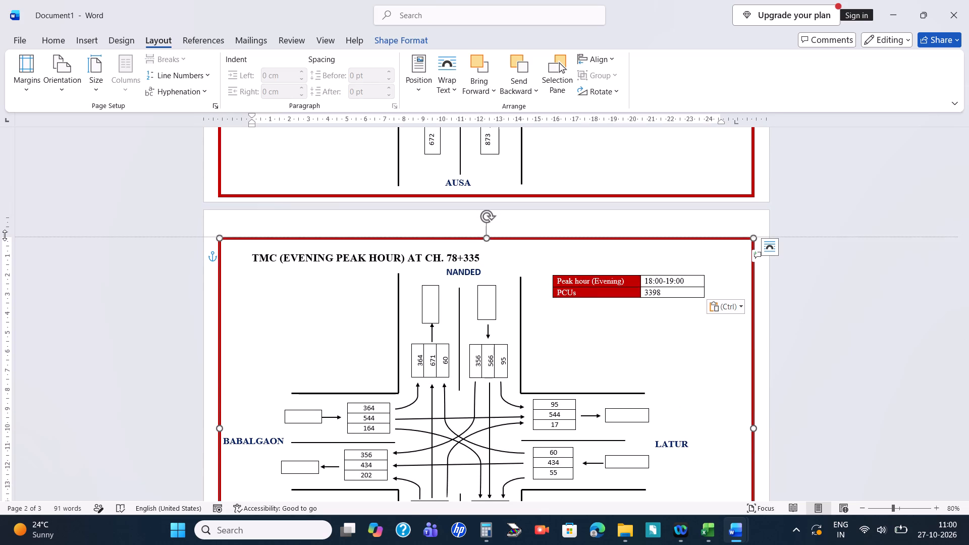
{"action": "left_click_drag", "start_coordinate": [5, 235], "coordinate": [4, 221]}
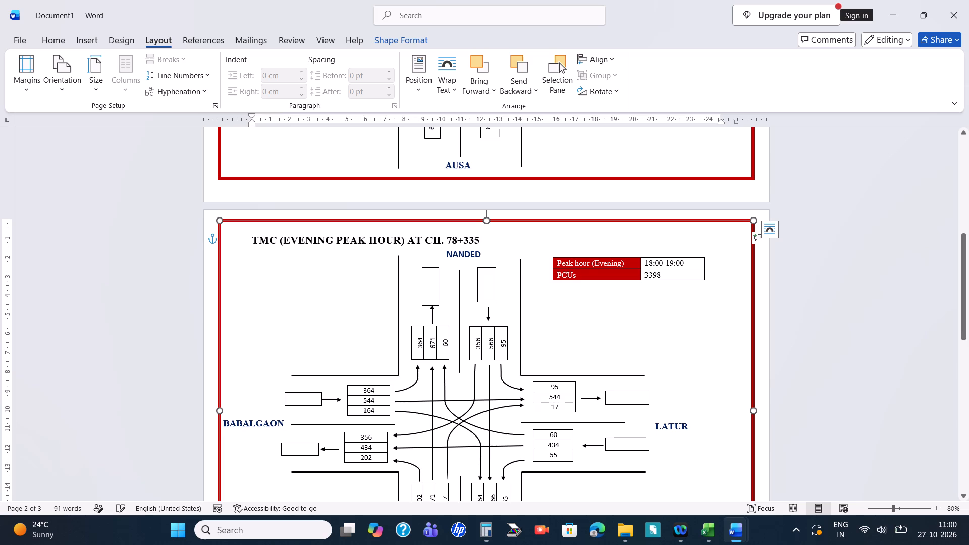
Check how the red frames and diagrams of the evening and morning peak hour pages fit within their pages.
{"action": "scroll", "coordinate": [206, 201], "scroll_direction": "down", "scroll_amount": 3}
{"action": "scroll", "coordinate": [206, 201], "scroll_direction": "up", "scroll_amount": 2}
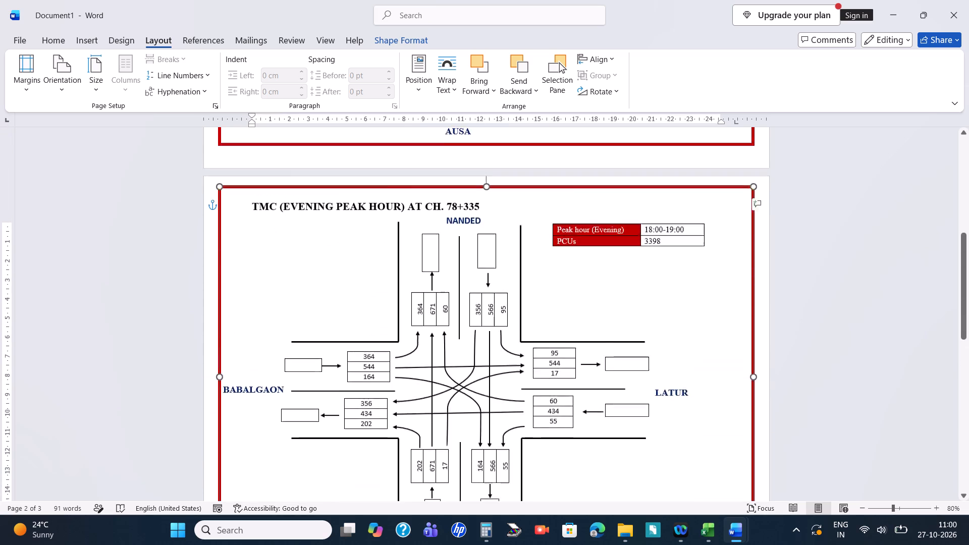
{"action": "scroll", "coordinate": [206, 201], "scroll_direction": "up", "scroll_amount": 2}
{"action": "left_click", "coordinate": [219, 231]}
{"action": "left_click", "coordinate": [221, 235]}
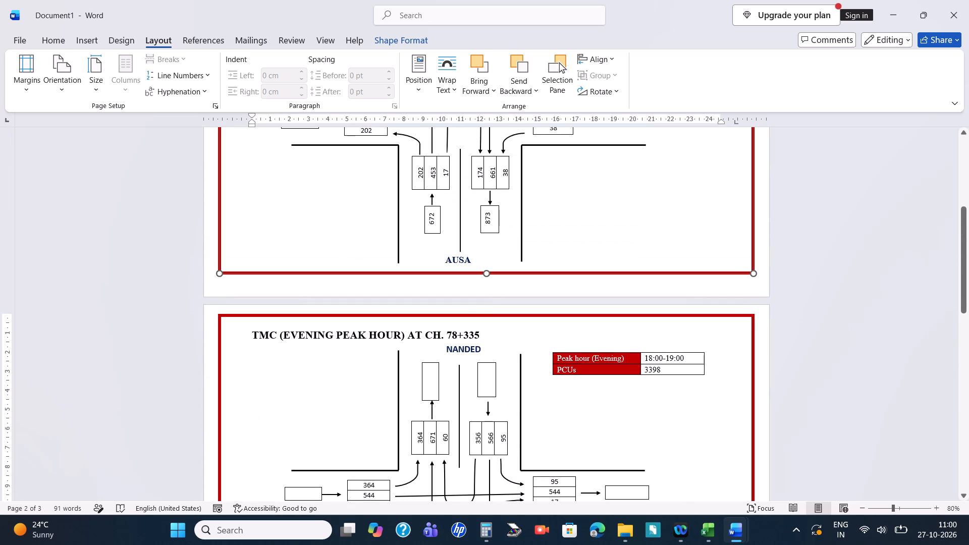
{"action": "left_click", "coordinate": [236, 281]}
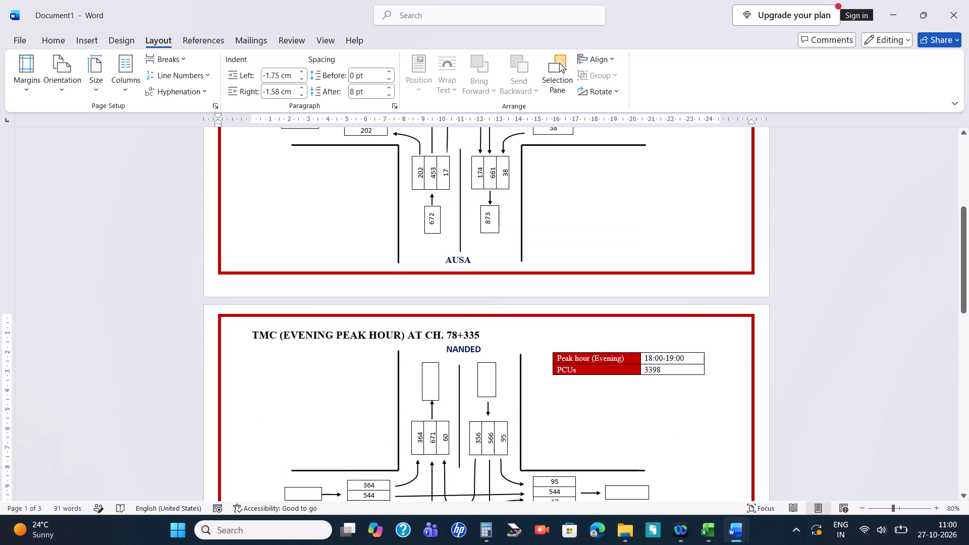
{"action": "scroll", "coordinate": [236, 281], "scroll_direction": "up", "scroll_amount": 3}
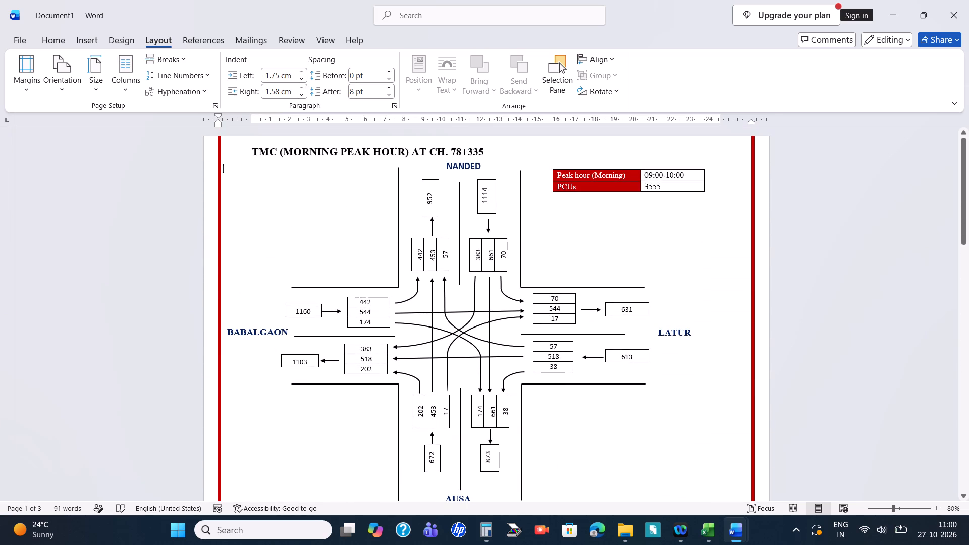
Increase the new document's top margin slightly to move the morning peak hour frame and diagram down the page.
{"action": "left_click", "coordinate": [220, 149]}
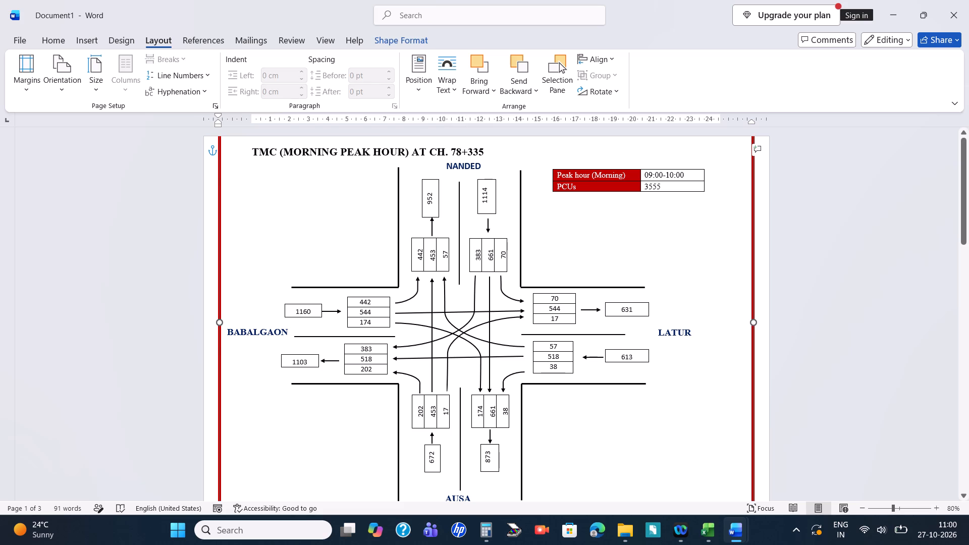
{"action": "left_click", "coordinate": [207, 181]}
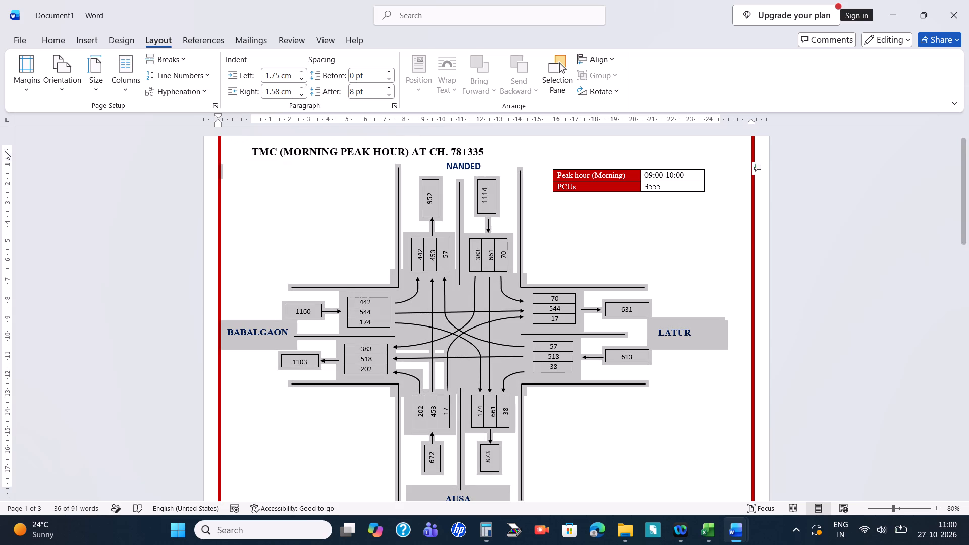
{"action": "left_click_drag", "start_coordinate": [5, 146], "coordinate": [5, 158]}
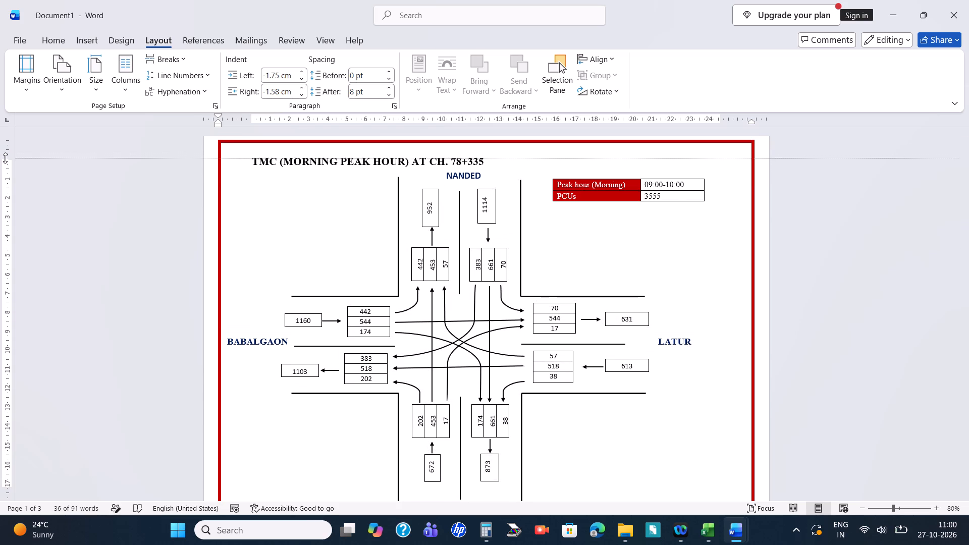
{"action": "left_click_drag", "start_coordinate": [5, 158], "coordinate": [5, 159]}
Delete the empty line above the evening peak hour heading to pull its frame up the second page.
{"action": "scroll", "coordinate": [147, 233], "scroll_direction": "down", "scroll_amount": 1}
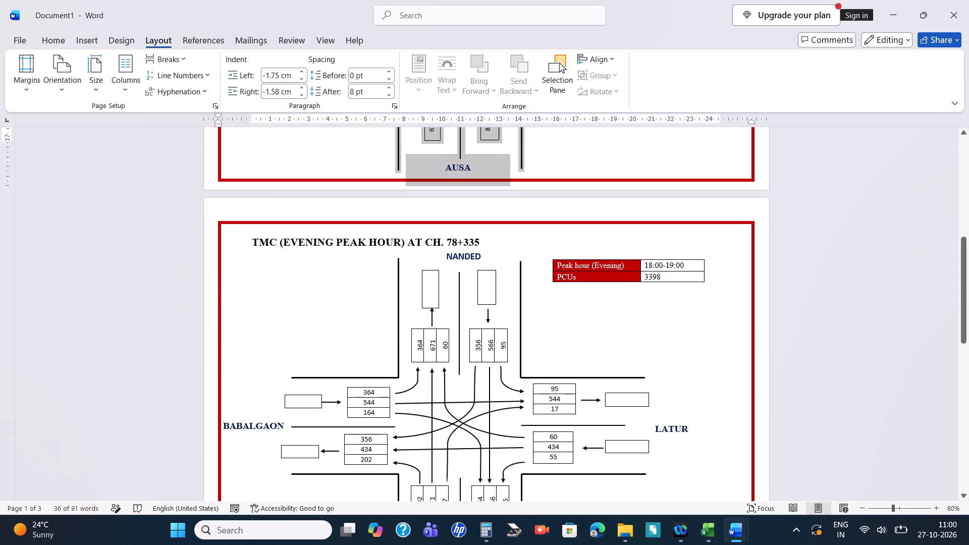
{"action": "scroll", "coordinate": [147, 233], "scroll_direction": "down", "scroll_amount": 1}
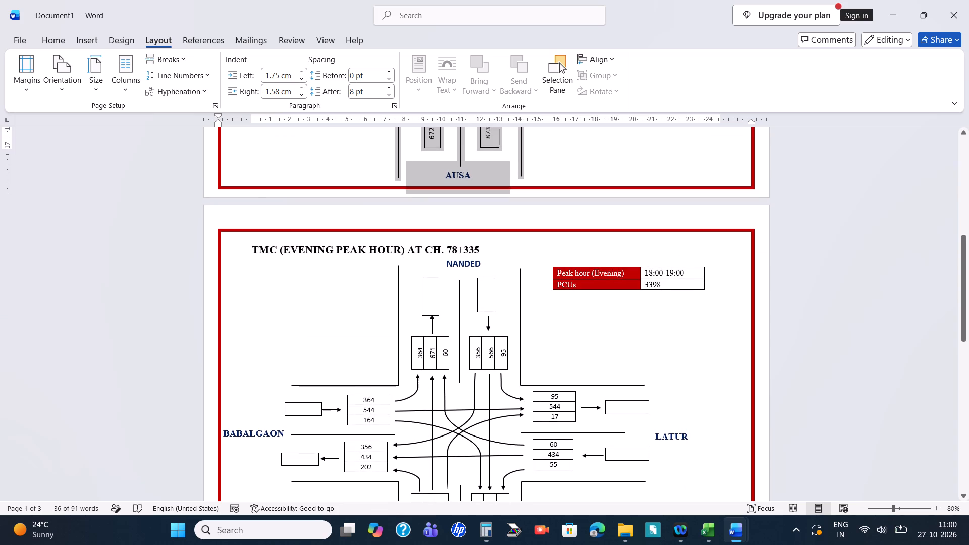
{"action": "left_click", "coordinate": [304, 226]}
{"action": "key", "text": "BackSpace"}
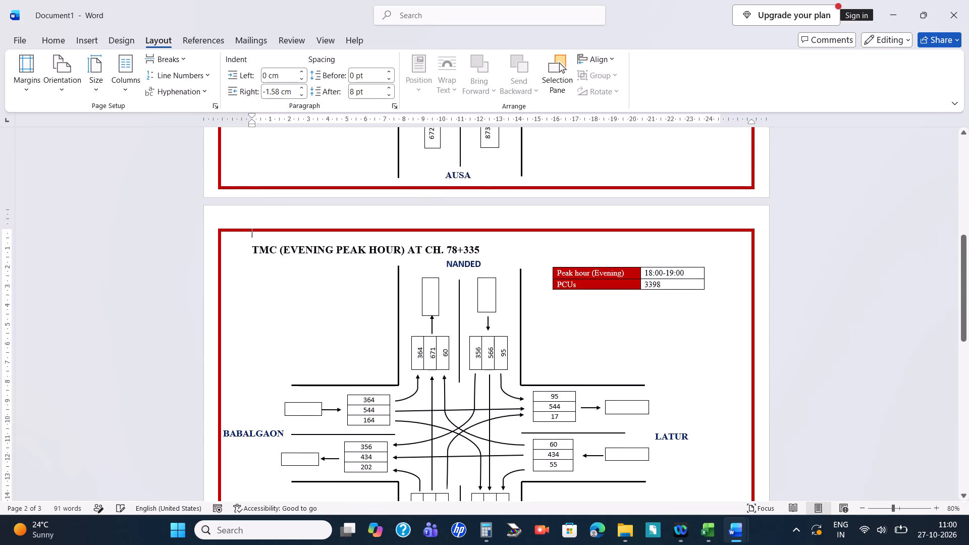
{"action": "key", "text": "BackSpace"}
Save the new document in the Downloads folder as TMC TEMPLATE 4 DIRECTION.
{"action": "scroll", "coordinate": [286, 225], "scroll_direction": "down", "scroll_amount": 1}
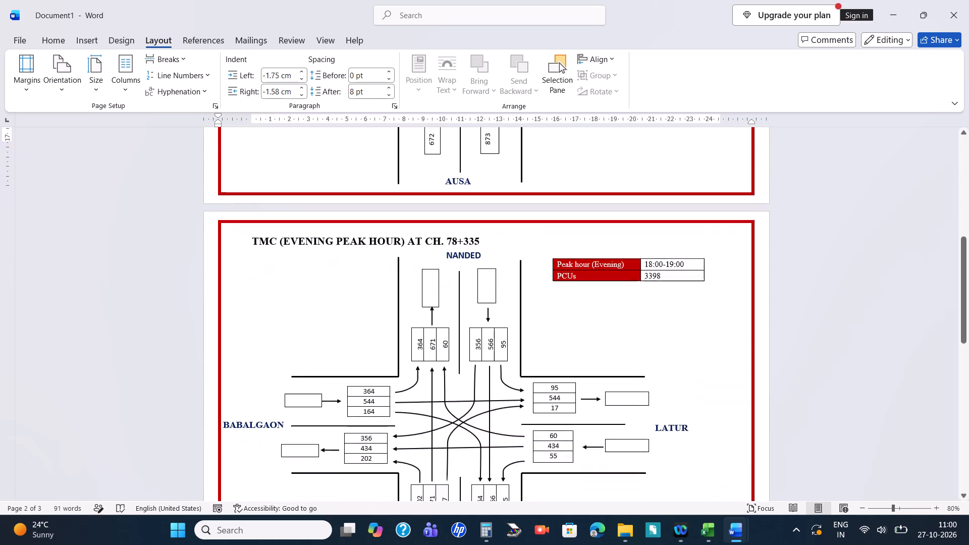
{"action": "scroll", "coordinate": [286, 225], "scroll_direction": "down", "scroll_amount": 2}
{"action": "scroll", "coordinate": [361, 287], "scroll_direction": "down", "scroll_amount": 3}
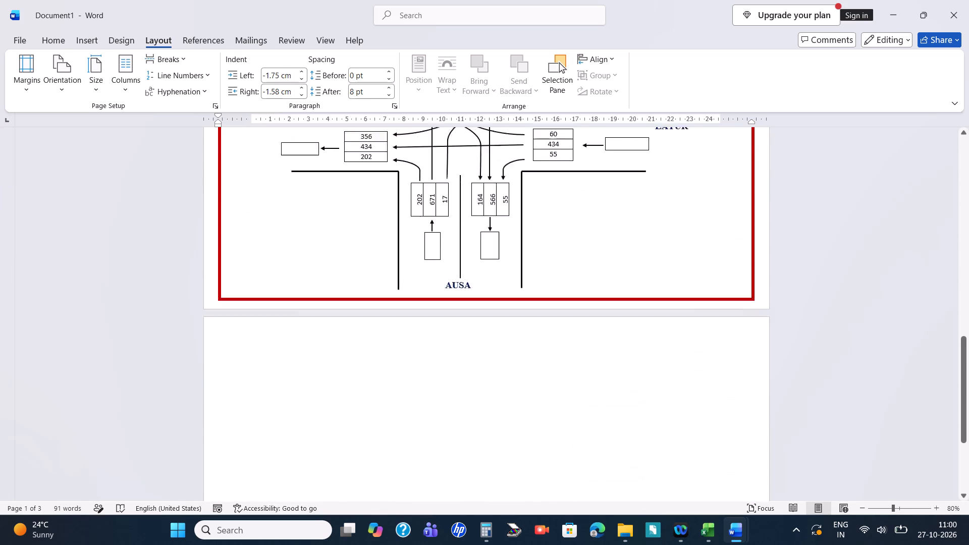
{"action": "scroll", "coordinate": [361, 287], "scroll_direction": "down", "scroll_amount": 1}
{"action": "key", "text": "ctrl+s"}
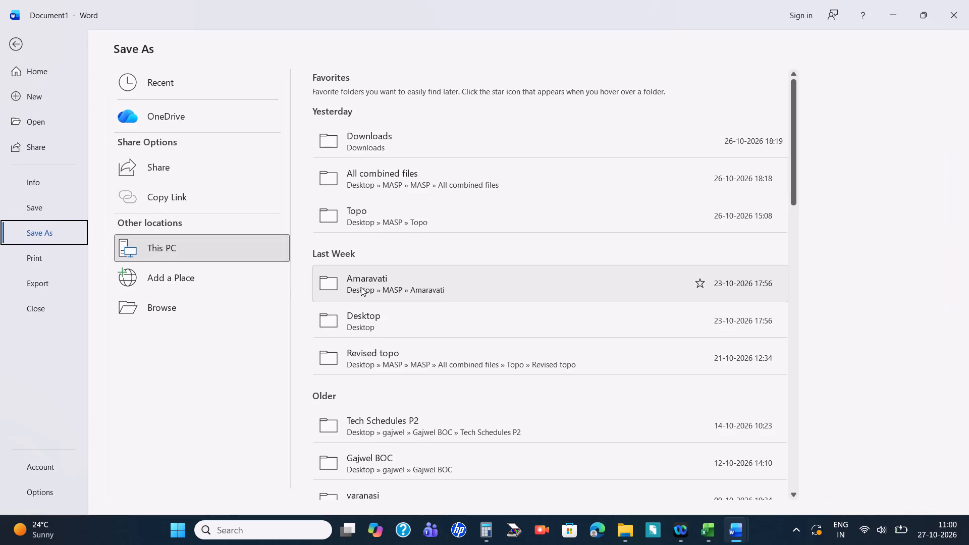
{"action": "left_click", "coordinate": [56, 216]}
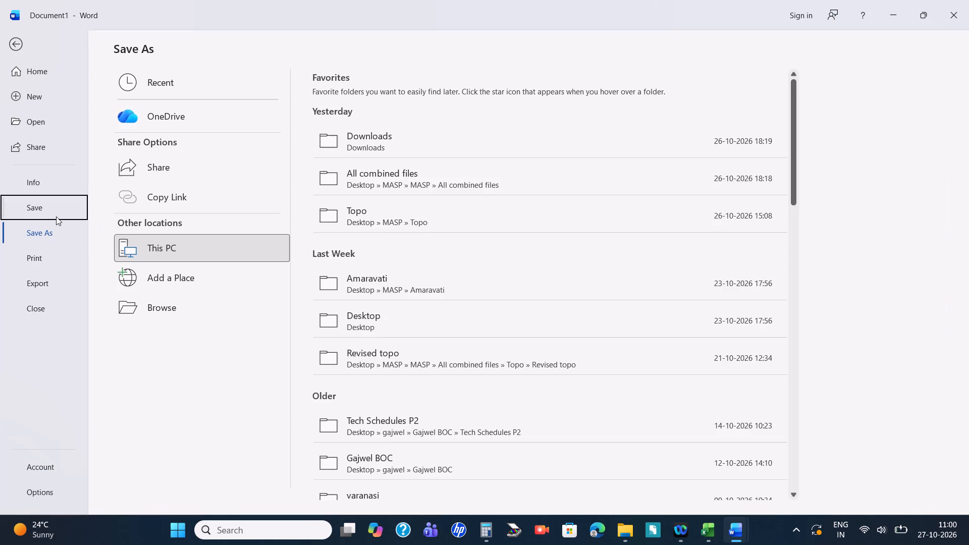
{"action": "left_click", "coordinate": [187, 303]}
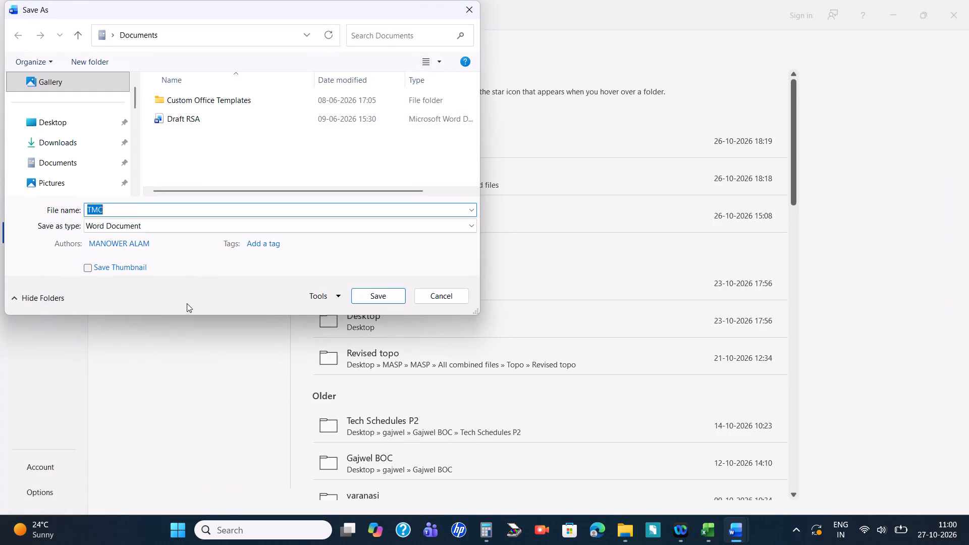
{"action": "left_click", "coordinate": [61, 135]}
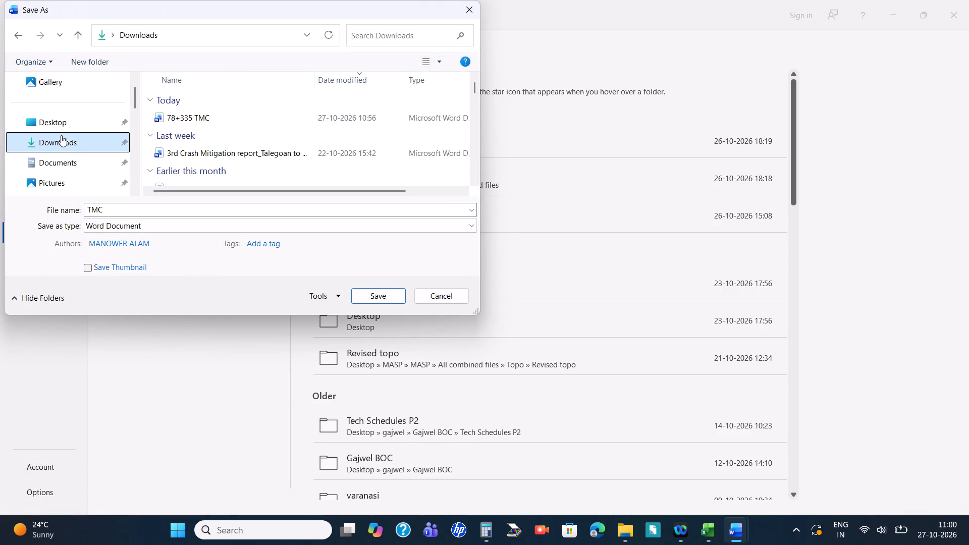
{"action": "left_click", "coordinate": [123, 208]}
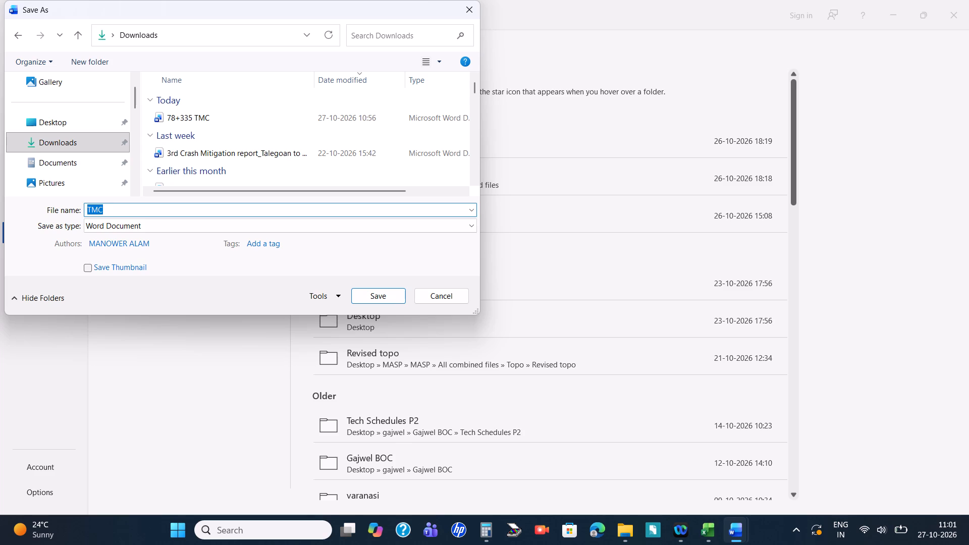
{"action": "key", "text": "Right"}
{"action": "key", "text": "space"}
{"action": "type", "text": "TEMPLATE"}
{"action": "key", "text": "space"}
{"action": "key", "text": "4"}
{"action": "key", "text": "space"}
{"action": "type", "text": "DIRECTION"}
{"action": "key", "text": "Return"}
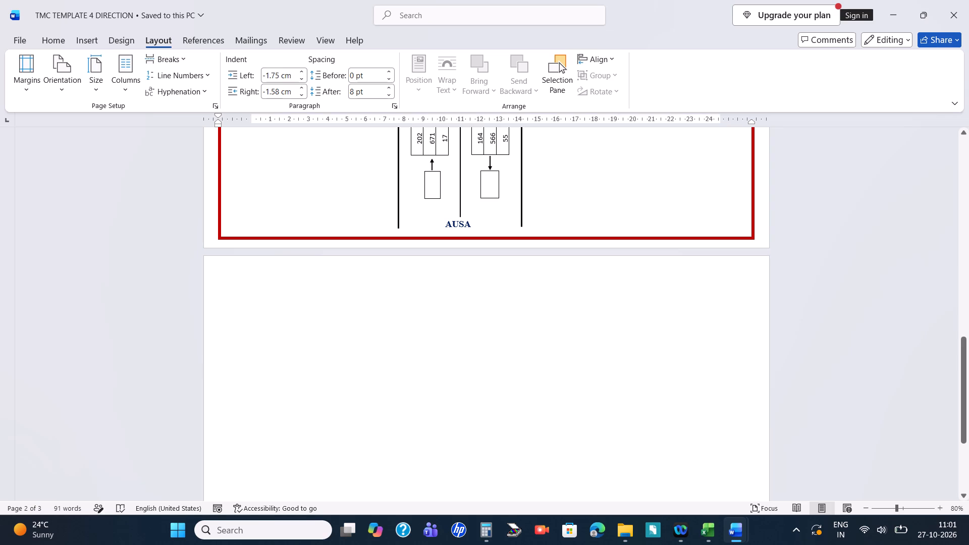
Try to remove the blank third page by deleting its empty paragraph.
{"action": "scroll", "coordinate": [353, 375], "scroll_direction": "down", "scroll_amount": 2}
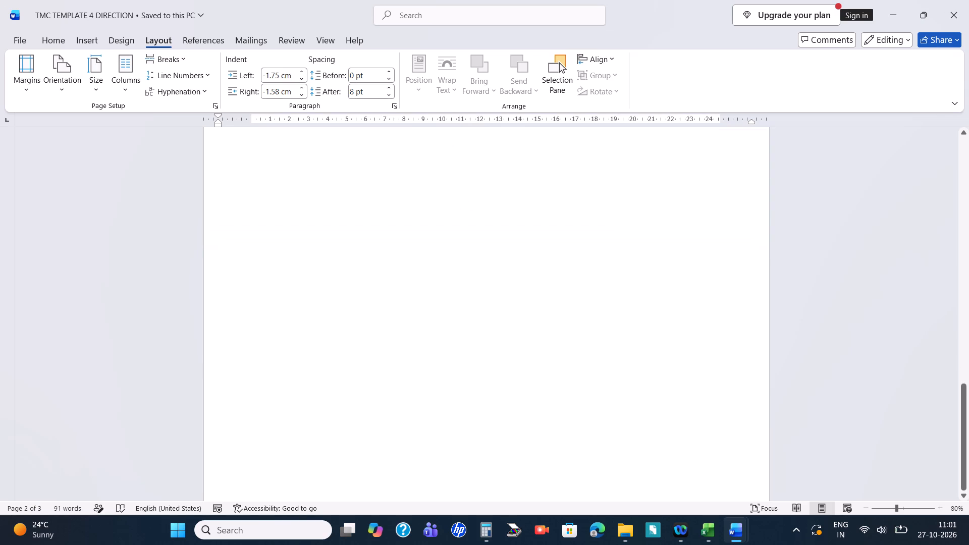
{"action": "triple_click", "coordinate": [353, 375]}
{"action": "key", "text": "BackSpace"}
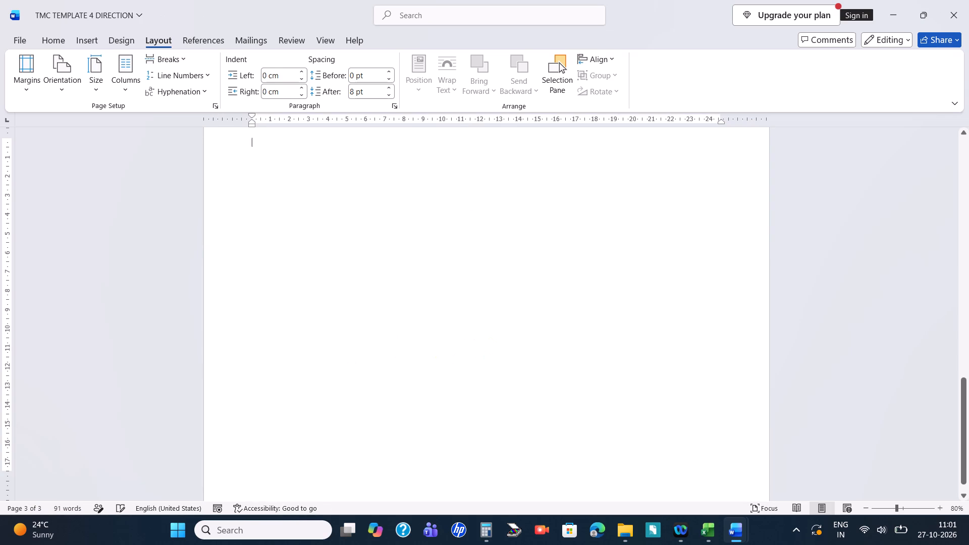
{"action": "key", "text": "BackSpace"}
{"action": "scroll", "coordinate": [353, 375], "scroll_direction": "down", "scroll_amount": 1}
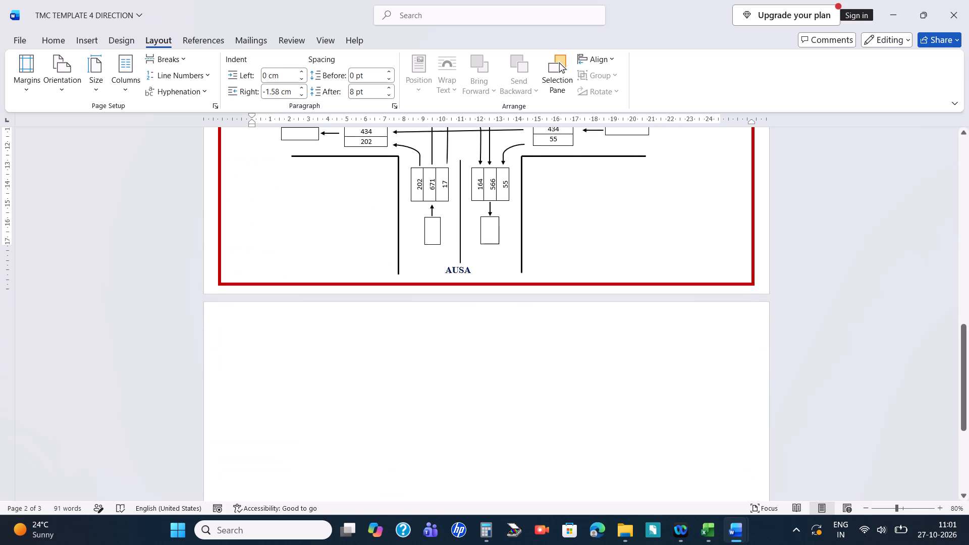
{"action": "scroll", "coordinate": [353, 375], "scroll_direction": "down", "scroll_amount": 1}
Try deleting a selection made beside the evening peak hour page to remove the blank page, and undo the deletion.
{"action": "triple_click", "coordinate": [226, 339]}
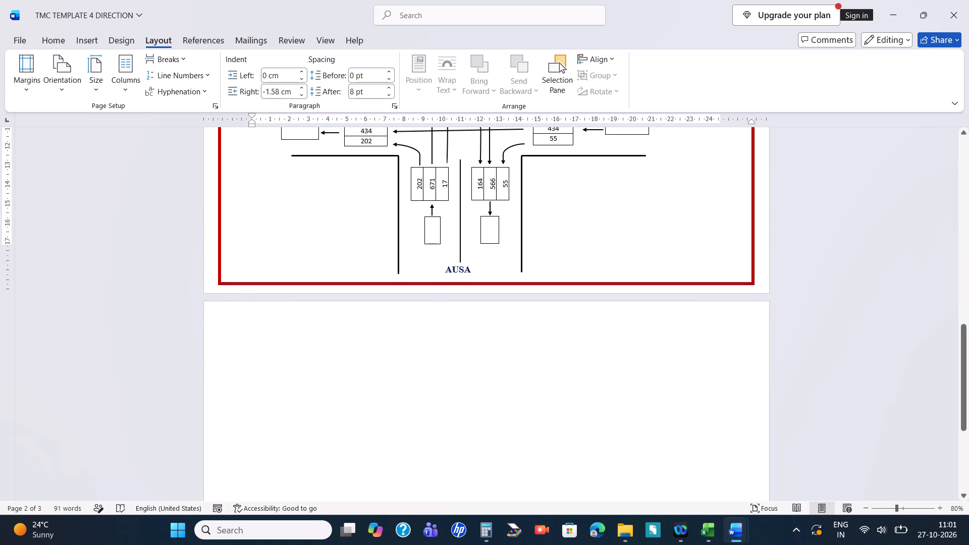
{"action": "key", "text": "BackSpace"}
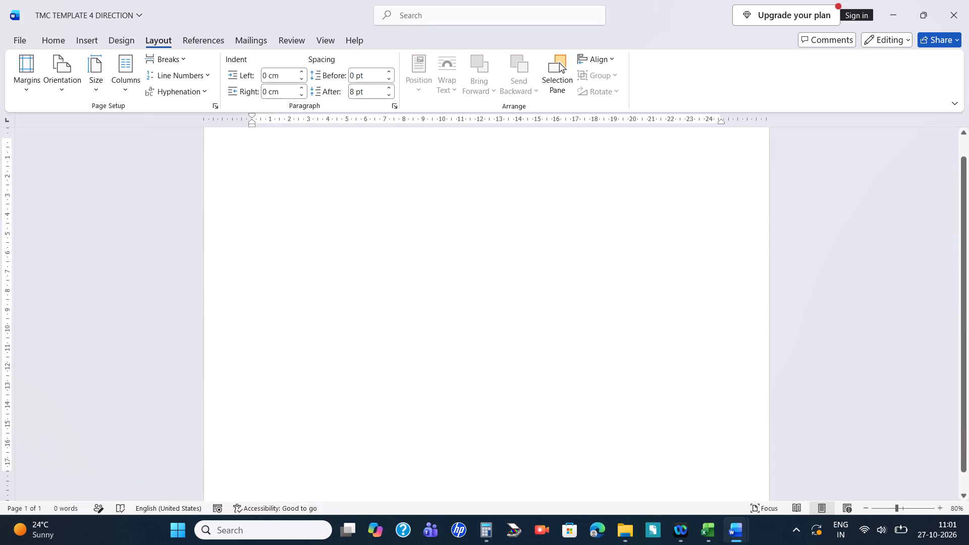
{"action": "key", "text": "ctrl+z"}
Retry removing the blank page after the evening peak hour diagram by deleting backward from its empty paragraph.
{"action": "scroll", "coordinate": [226, 339], "scroll_direction": "down", "scroll_amount": 2}
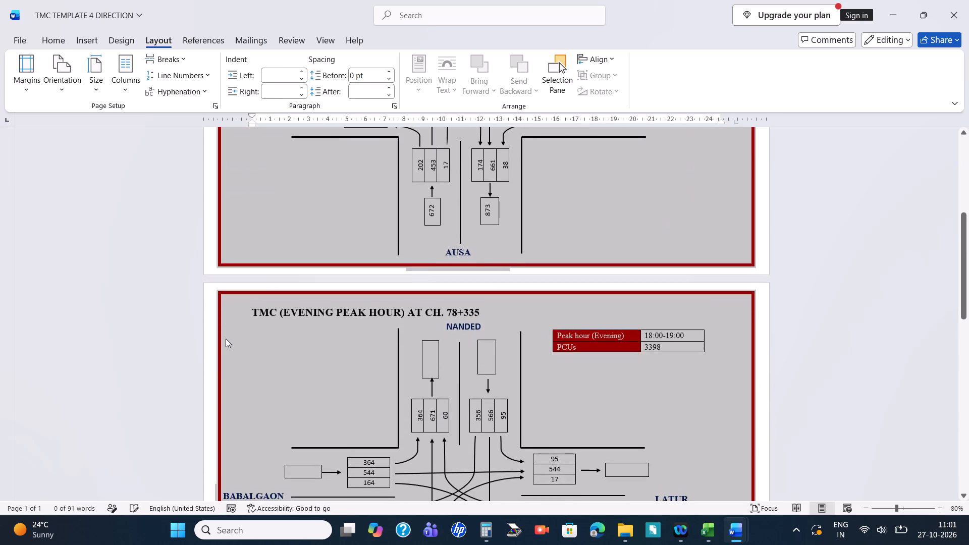
{"action": "scroll", "coordinate": [226, 339], "scroll_direction": "down", "scroll_amount": 3}
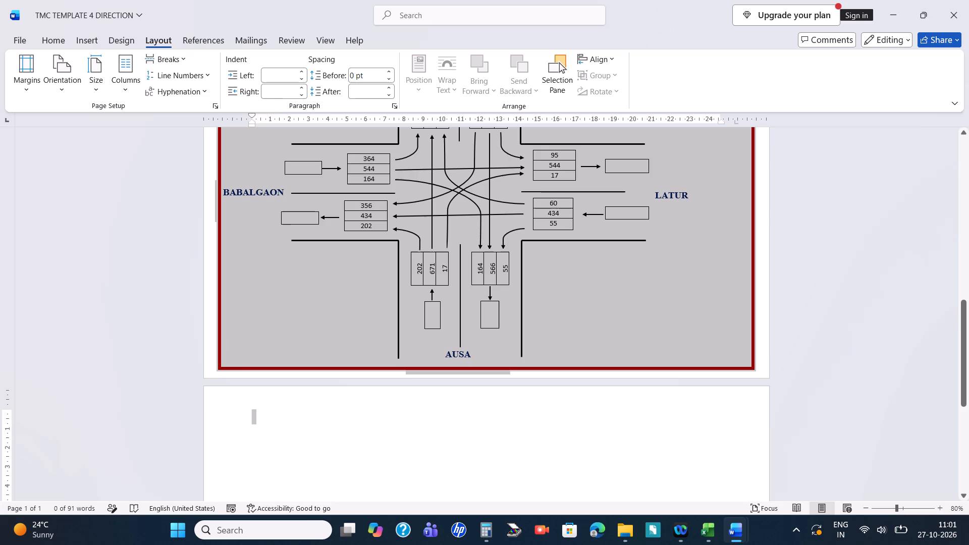
{"action": "left_click", "coordinate": [284, 441]}
{"action": "left_click", "coordinate": [277, 421]}
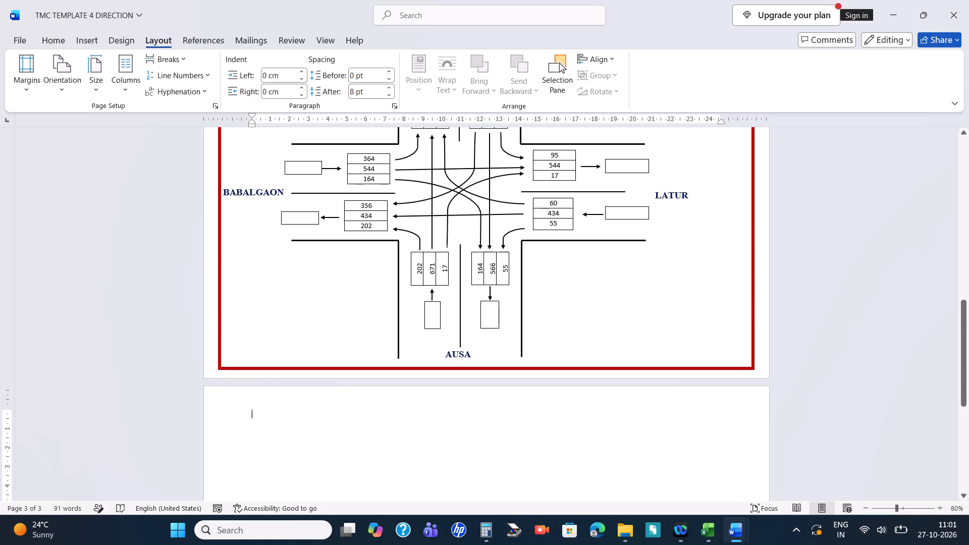
{"action": "key", "text": "BackSpace"}
{"action": "scroll", "coordinate": [277, 421], "scroll_direction": "down", "scroll_amount": 7}
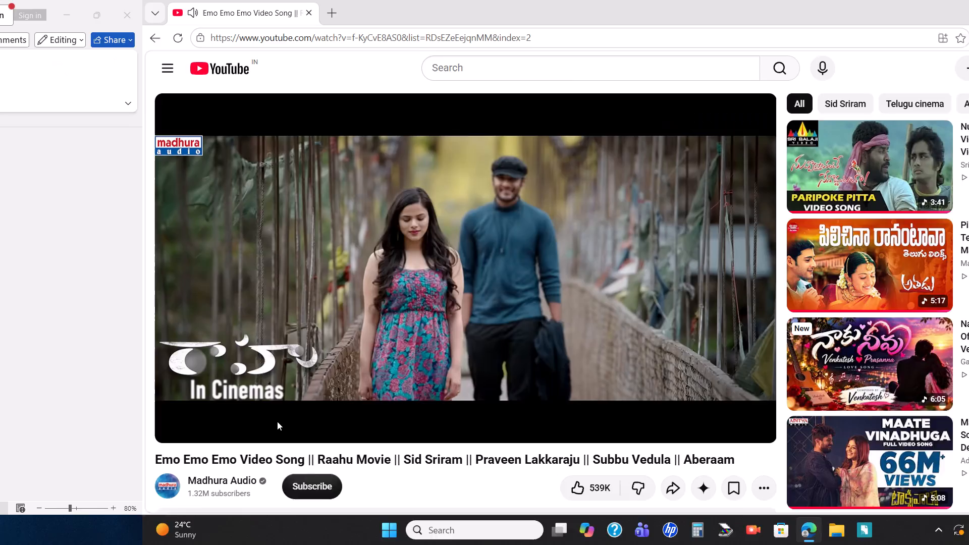
{"action": "scroll", "coordinate": [286, 334], "scroll_direction": "up", "scroll_amount": 1}
{"action": "scroll", "coordinate": [662, 397], "scroll_direction": "down", "scroll_amount": 1}
{"action": "left_click_drag", "start_coordinate": [713, 428], "coordinate": [244, 168]}
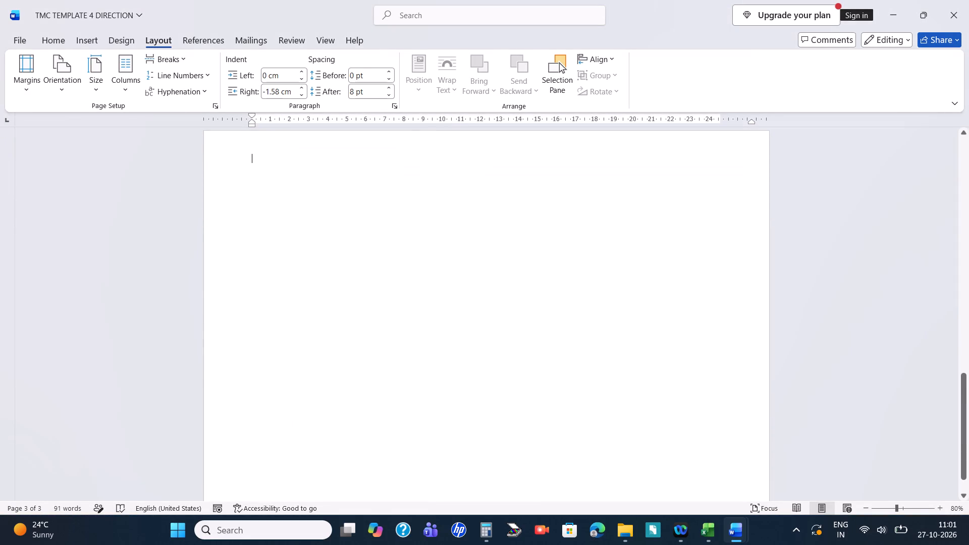
{"action": "left_click_drag", "start_coordinate": [244, 168], "coordinate": [241, 154]}
{"action": "double_click", "coordinate": [252, 154]}
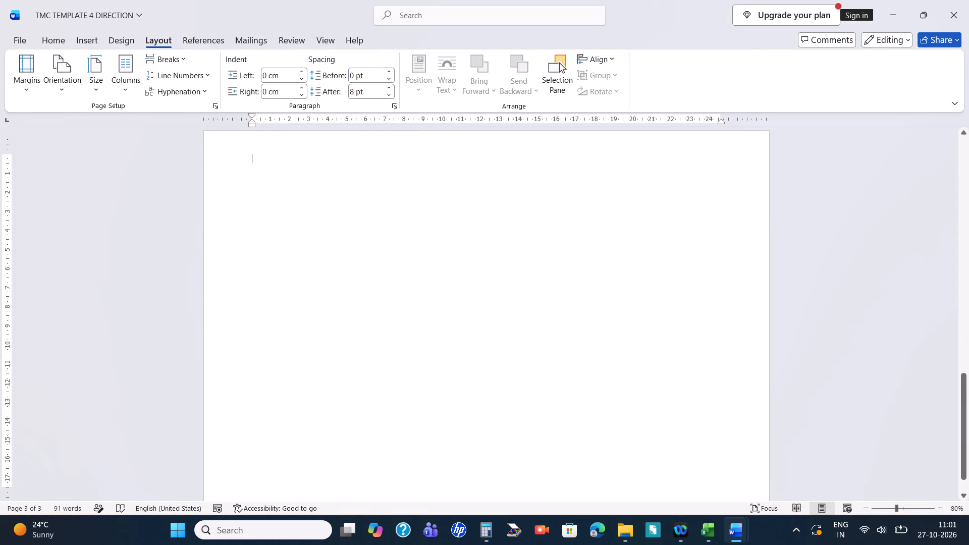
{"action": "key", "text": "BackSpace"}
{"action": "key", "text": "BackSpace"}
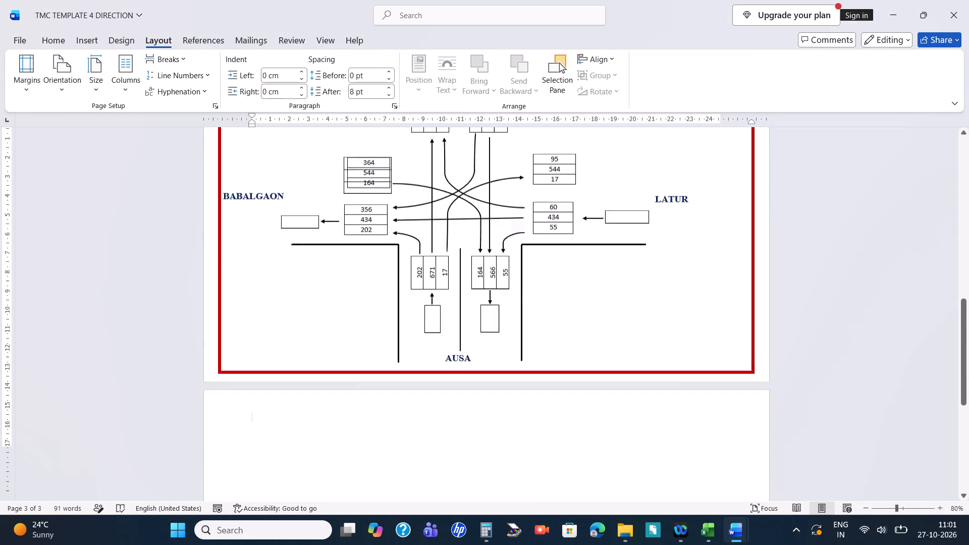
{"action": "scroll", "coordinate": [252, 154], "scroll_direction": "down", "scroll_amount": 2}
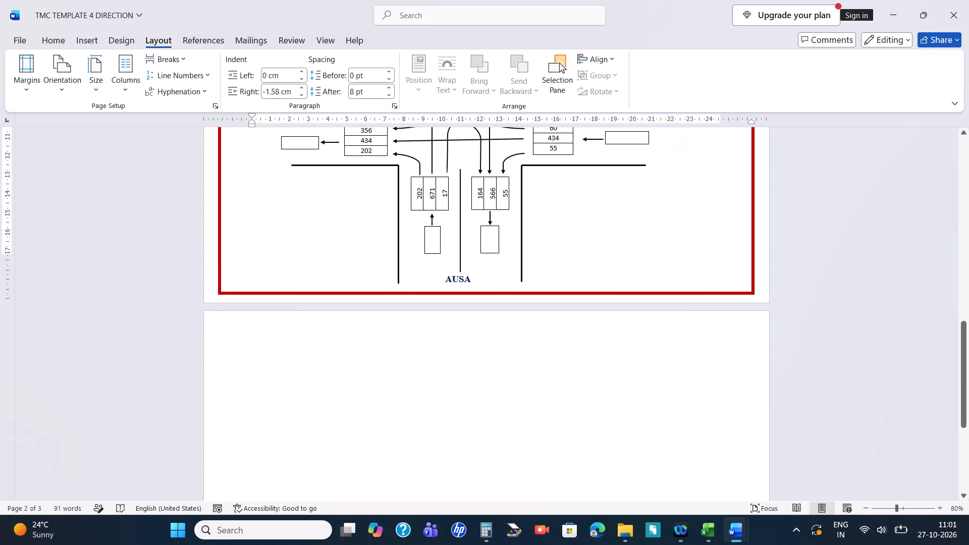
Save the changes to TMC TEMPLATE 4 DIRECTION.
{"action": "key", "text": "ctrl+s"}
Switch to the 78+335 TMC document.
{"action": "key", "text": "alt+Tab"}
{"action": "left_click", "coordinate": [252, 154], "text": "alt"}
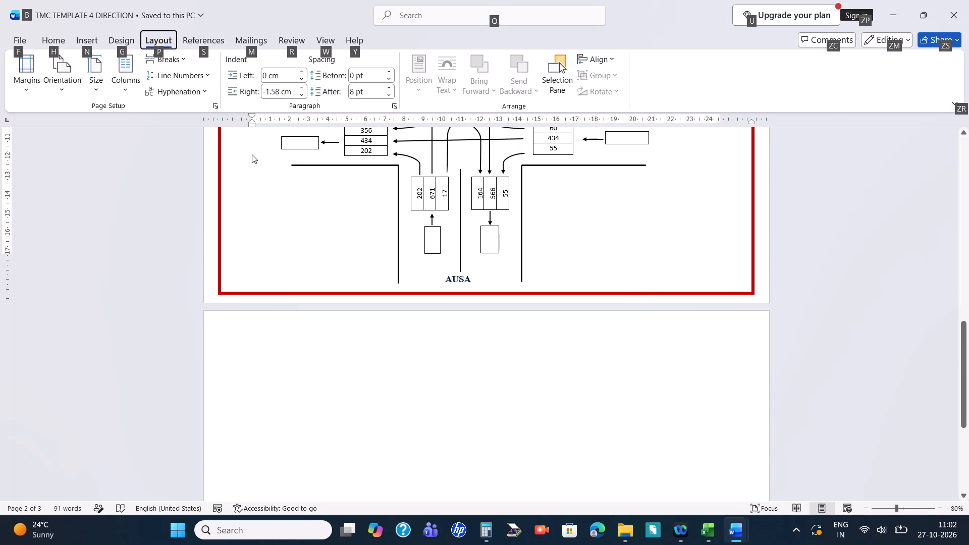
{"action": "key", "text": "alt+Tab"}
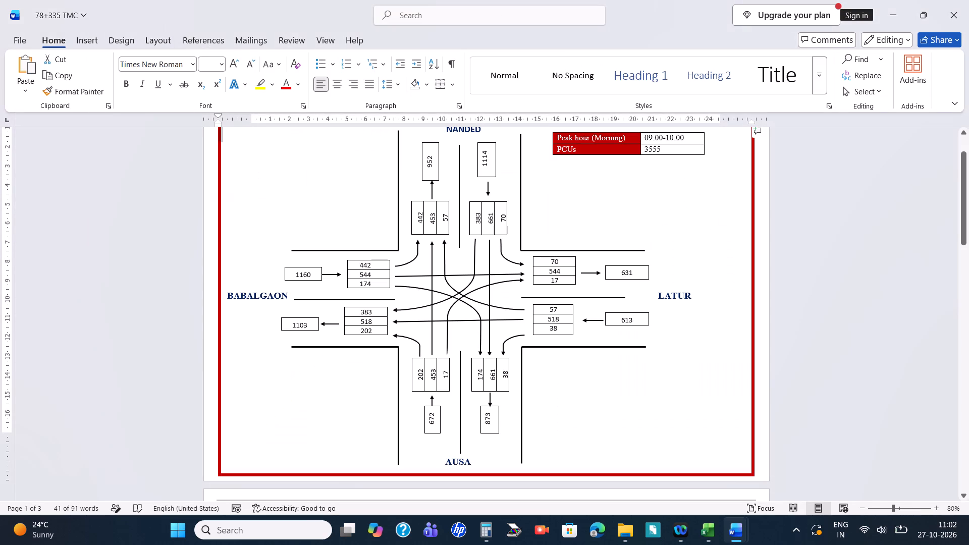
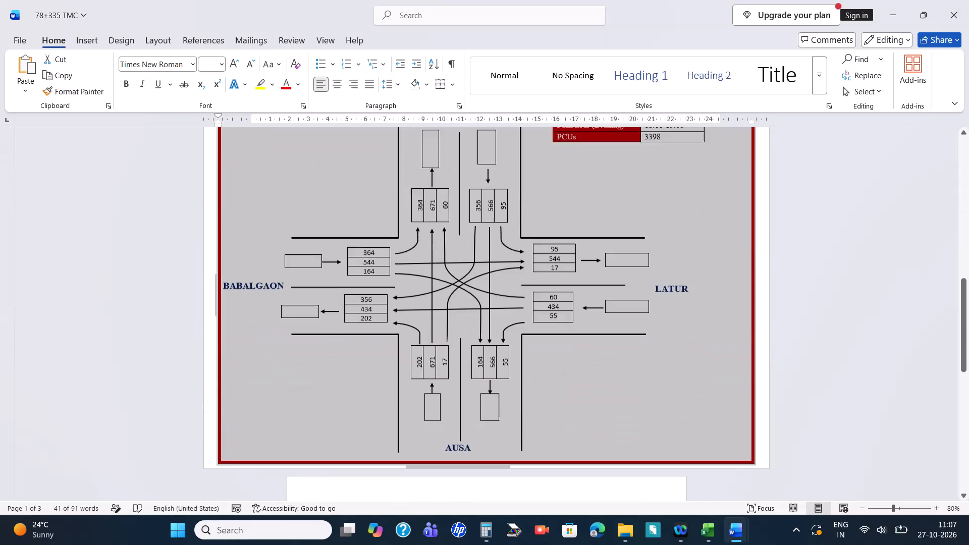
Examine the evening peak hour page and the page following it in the 78+335 TMC document.
{"action": "scroll", "coordinate": [252, 155], "scroll_direction": "down", "scroll_amount": 2}
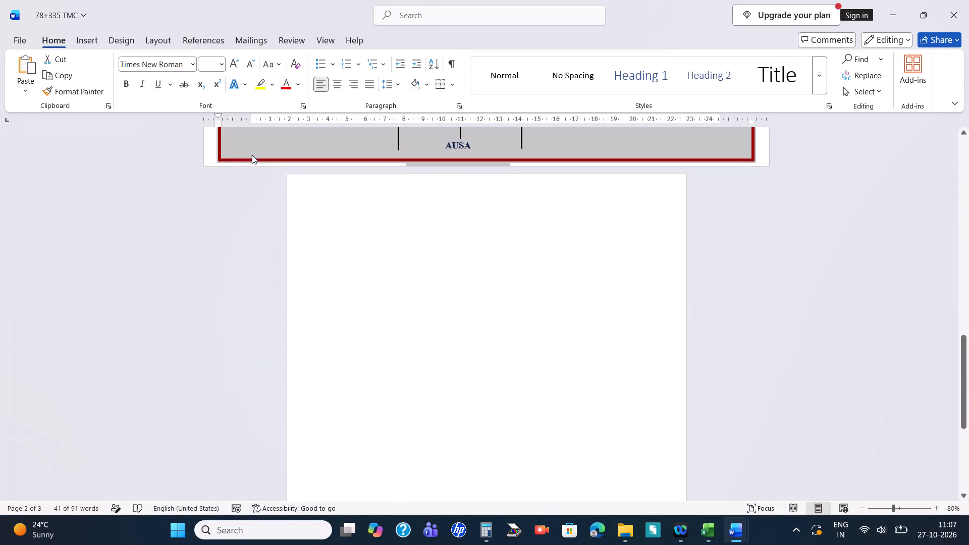
{"action": "scroll", "coordinate": [252, 155], "scroll_direction": "down", "scroll_amount": 4}
{"action": "scroll", "coordinate": [252, 155], "scroll_direction": "up", "scroll_amount": 2}
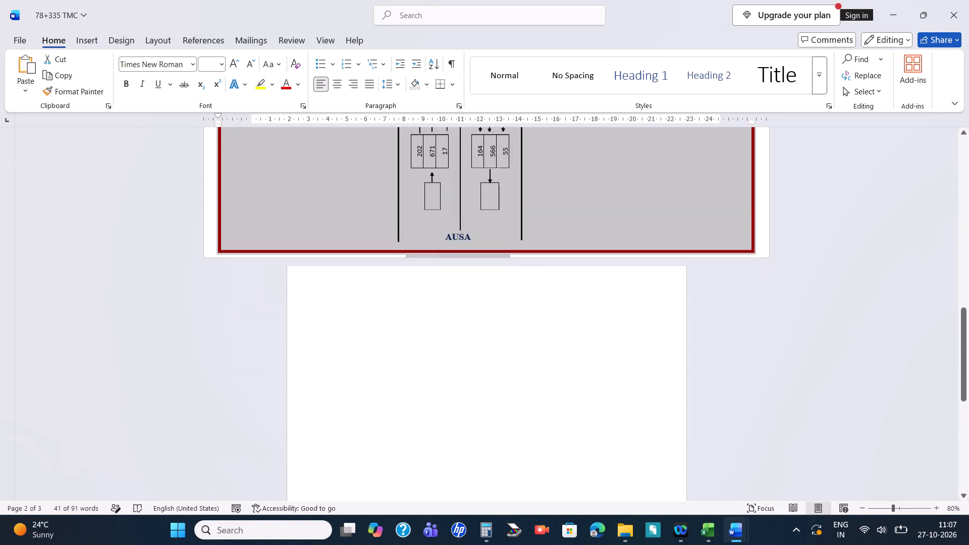
{"action": "scroll", "coordinate": [252, 155], "scroll_direction": "up", "scroll_amount": 2}
{"action": "left_click", "coordinate": [252, 155]}
{"action": "scroll", "coordinate": [376, 280], "scroll_direction": "up", "scroll_amount": 1}
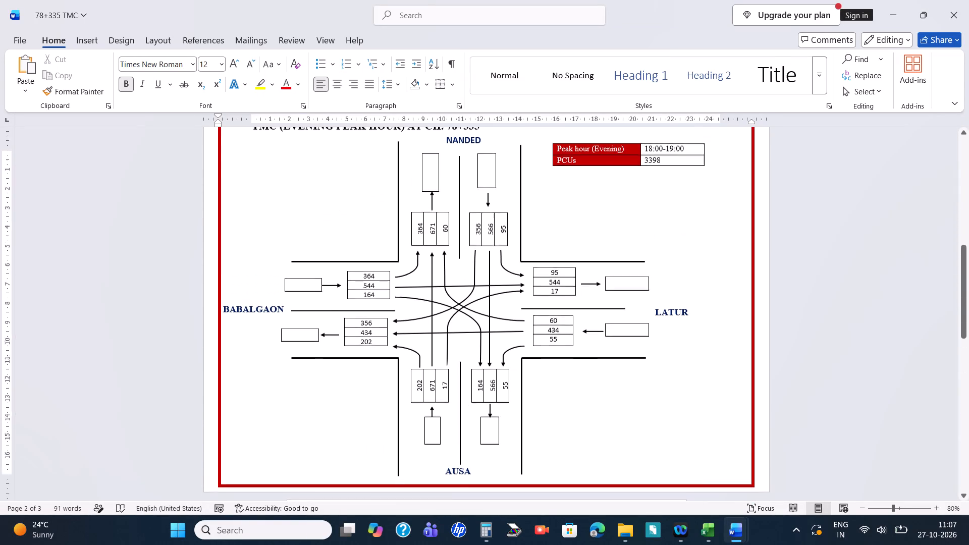
{"action": "scroll", "coordinate": [376, 280], "scroll_direction": "up", "scroll_amount": 1}
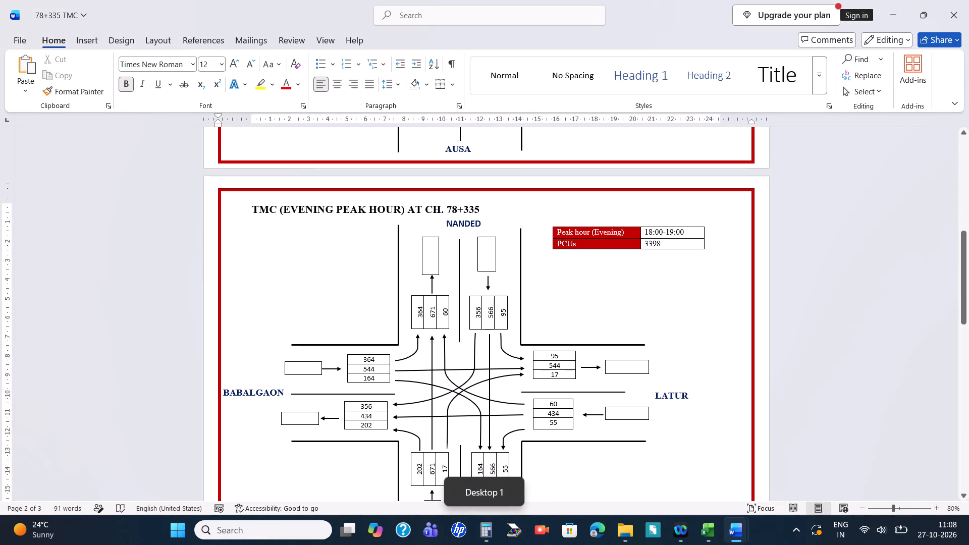
Select the empty total box above the 364, 671, 60 column on the evening page's NANDED arm and open Calculator.
{"action": "left_click", "coordinate": [430, 262]}
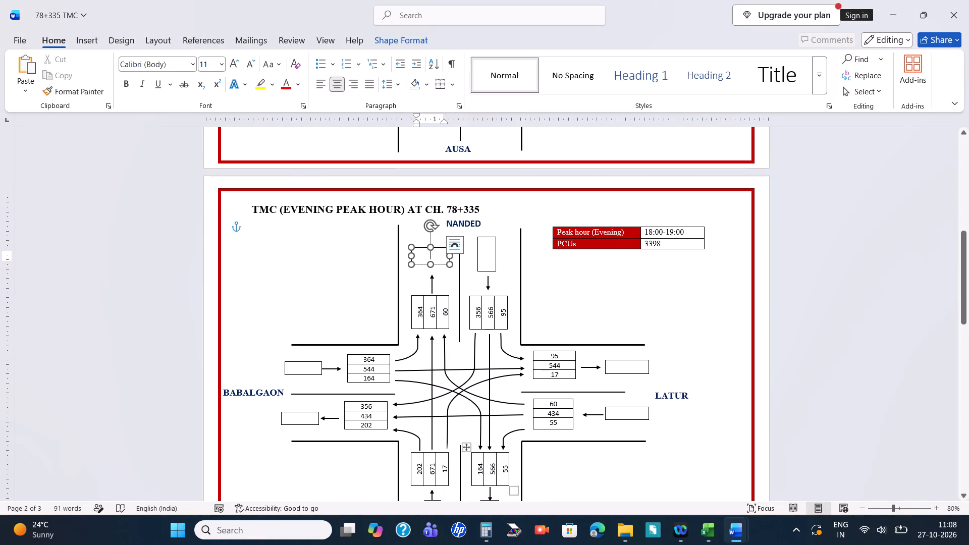
{"action": "left_click", "coordinate": [255, 525]}
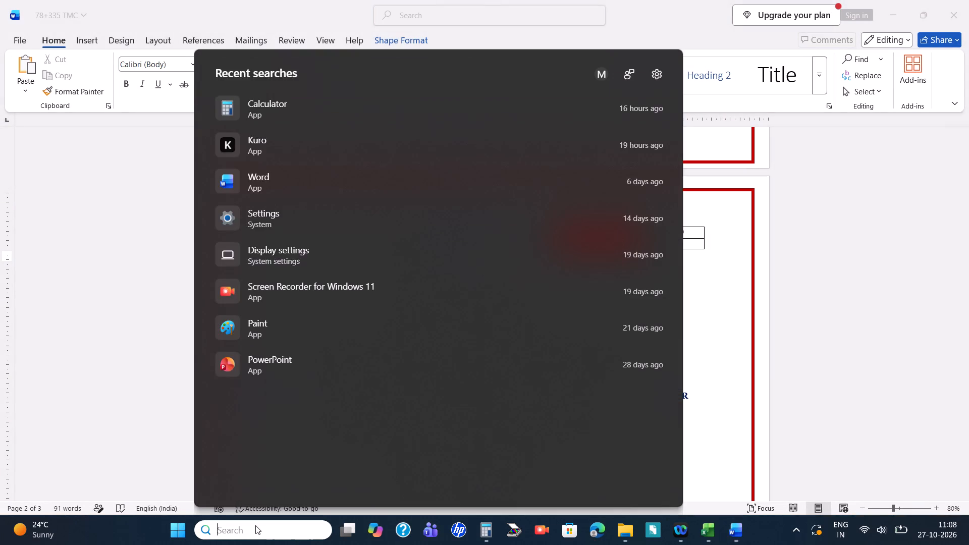
{"action": "type", "text": "CA"}
{"action": "key", "text": "l"}
{"action": "key", "text": "Return"}
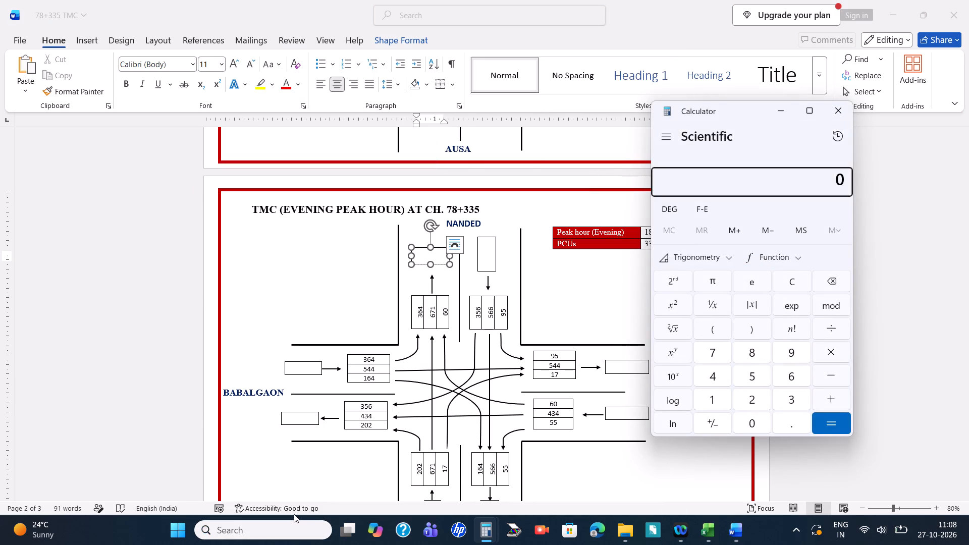
{"action": "left_click", "coordinate": [294, 514]}
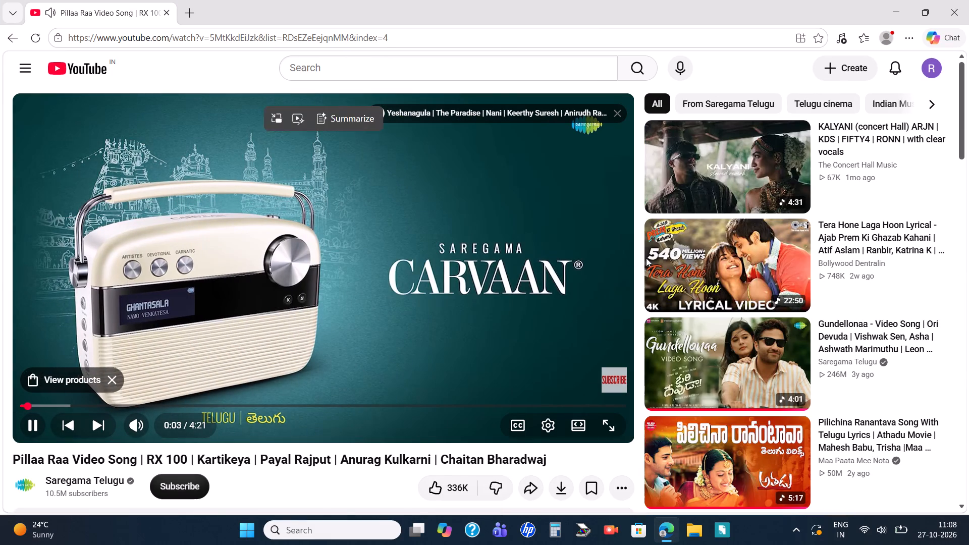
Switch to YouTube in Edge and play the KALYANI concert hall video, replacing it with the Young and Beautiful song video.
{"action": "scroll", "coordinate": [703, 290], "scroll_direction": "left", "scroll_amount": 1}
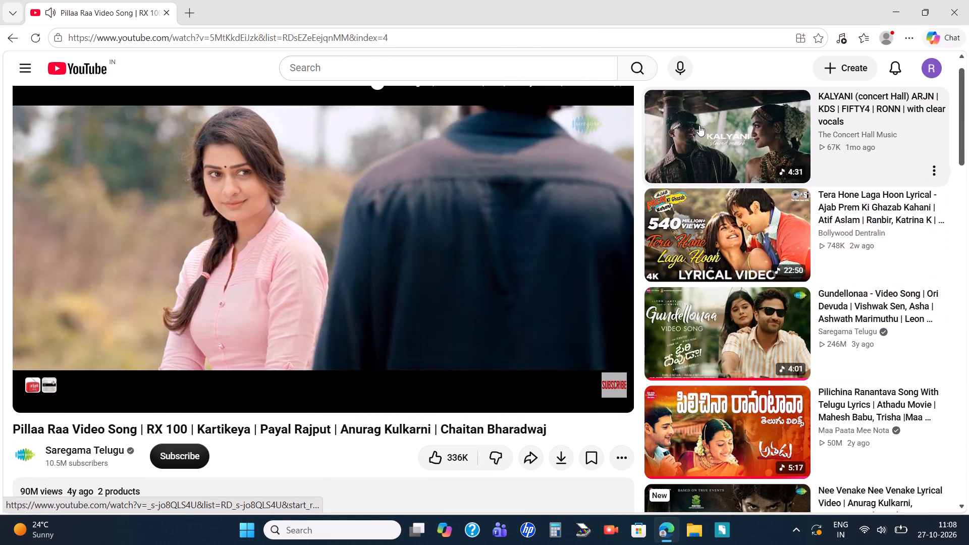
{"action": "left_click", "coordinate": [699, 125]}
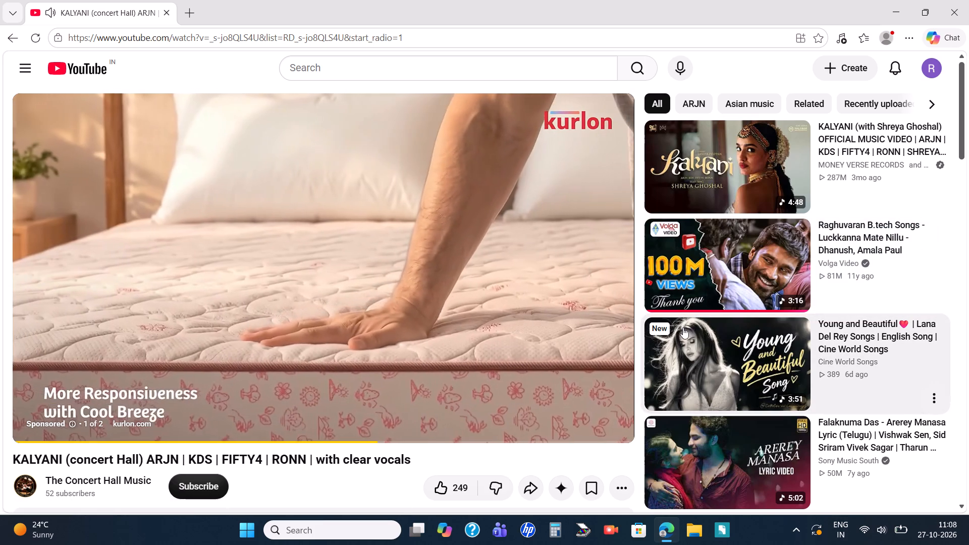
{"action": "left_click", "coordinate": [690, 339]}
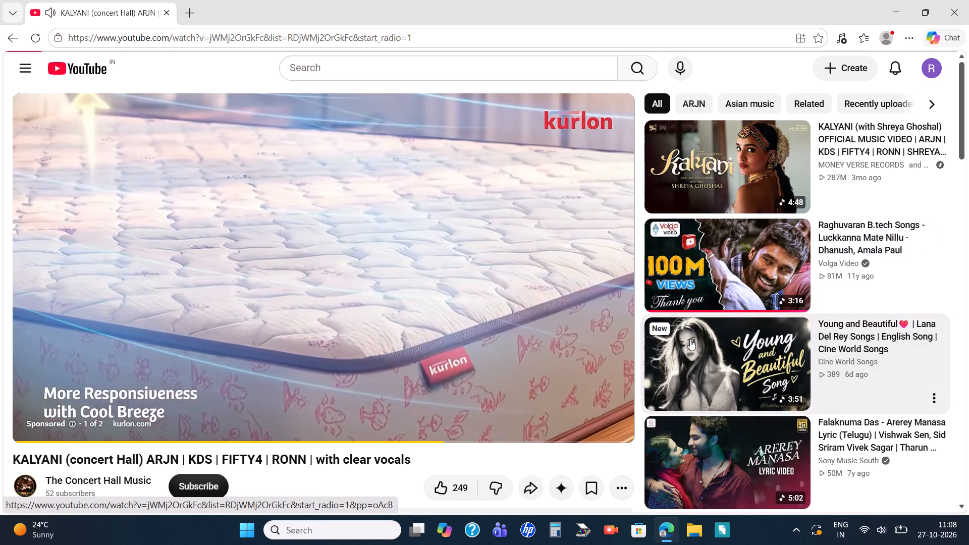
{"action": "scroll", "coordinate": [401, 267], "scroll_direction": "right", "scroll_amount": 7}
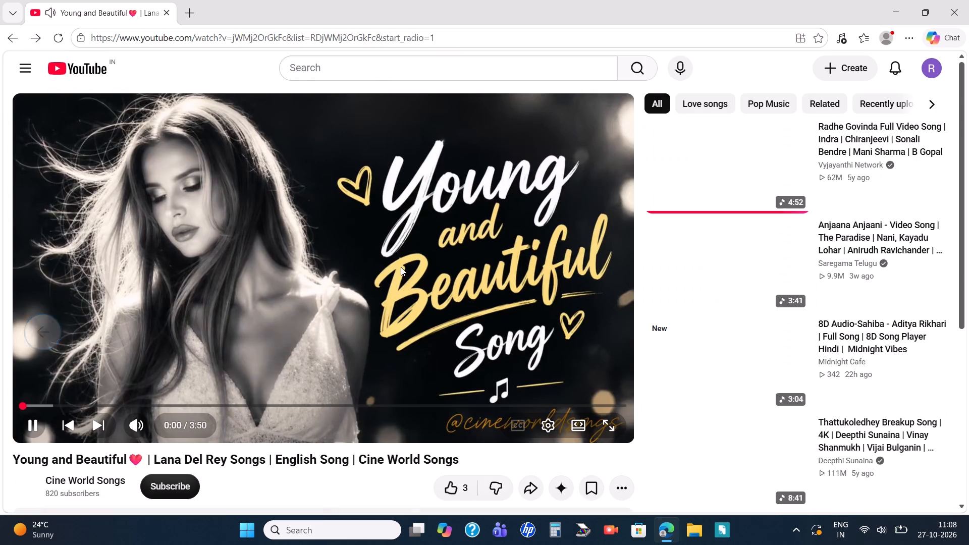
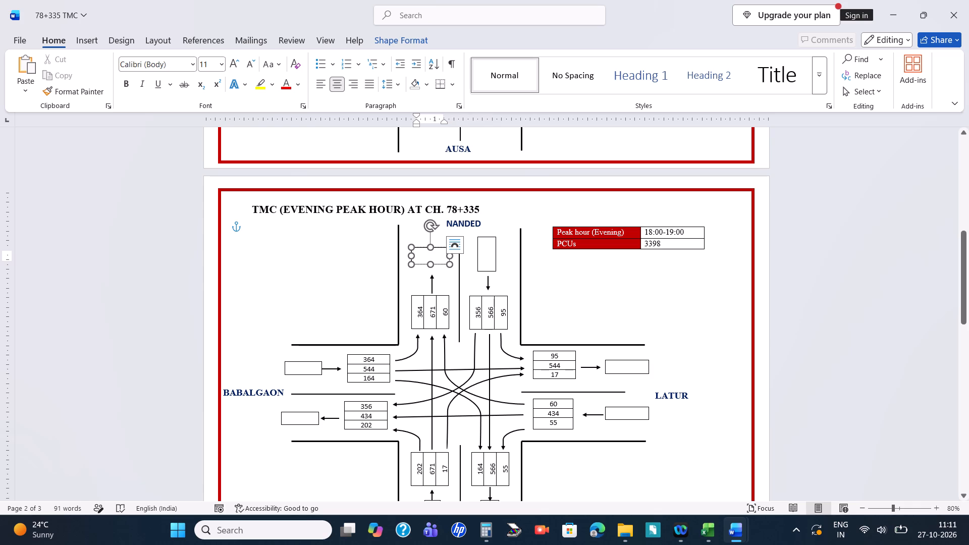
Select the empty total box above the 356, 566, 95 column on the evening page's NANDED arm and open Calculator.
{"action": "left_click", "coordinate": [487, 259]}
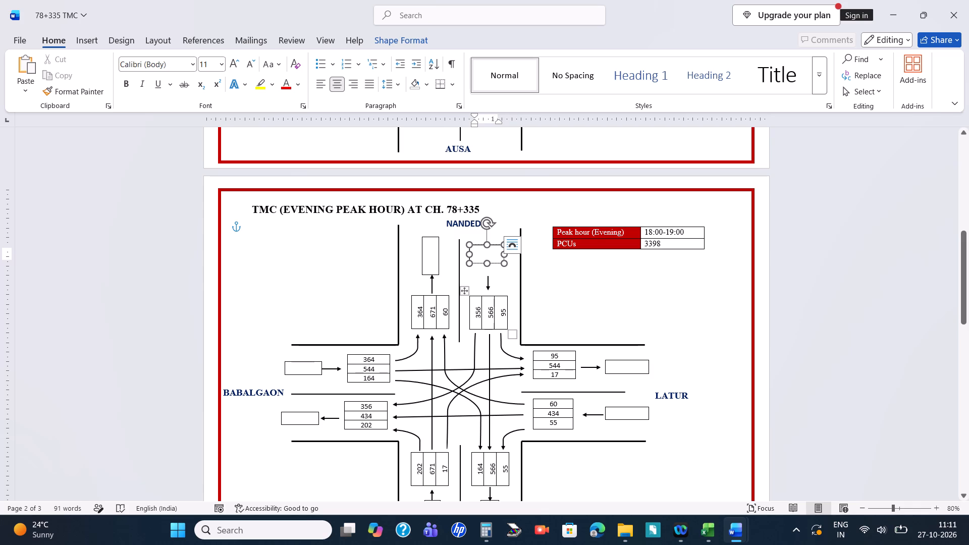
{"action": "left_click", "coordinate": [236, 524]}
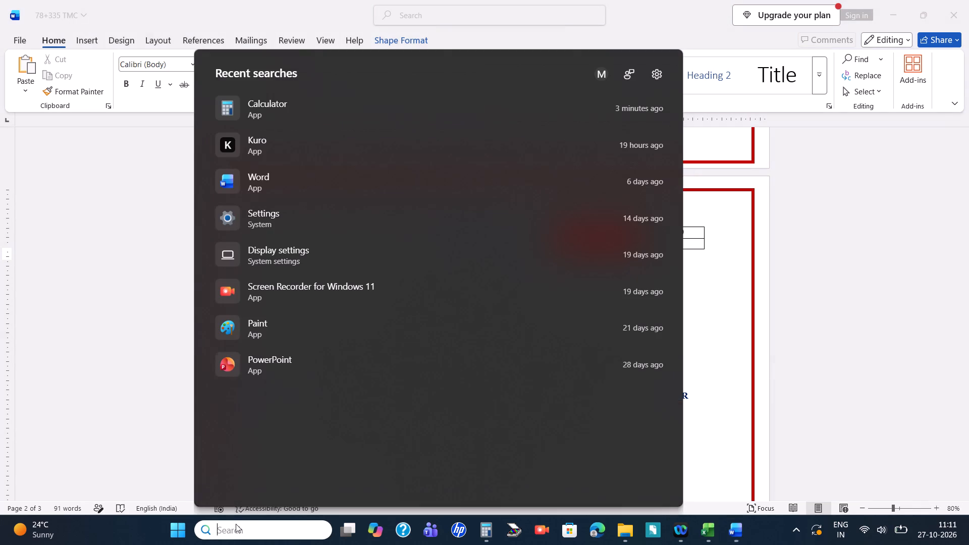
{"action": "left_click", "coordinate": [266, 114]}
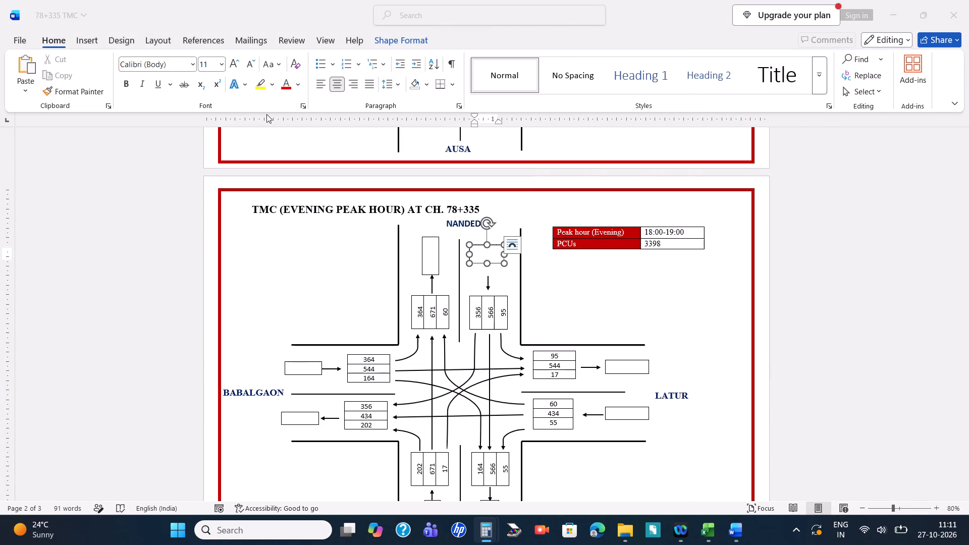